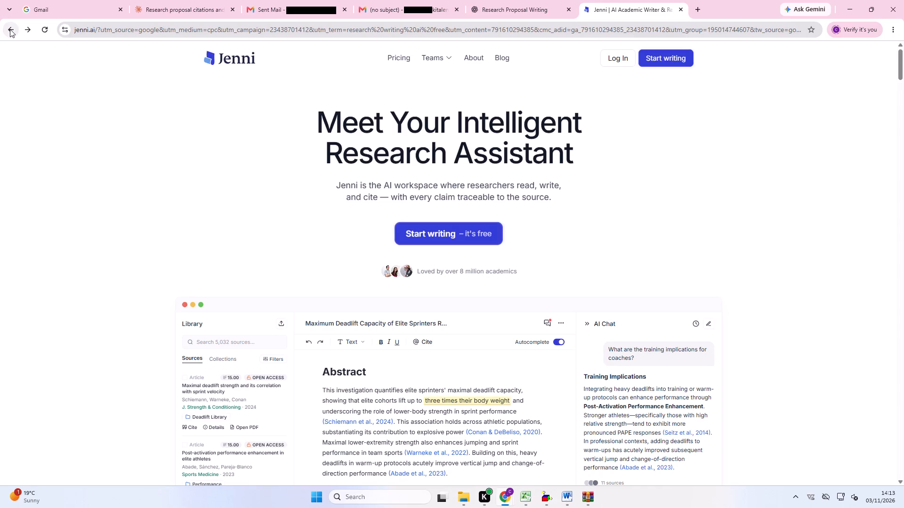
left_click(10, 29)
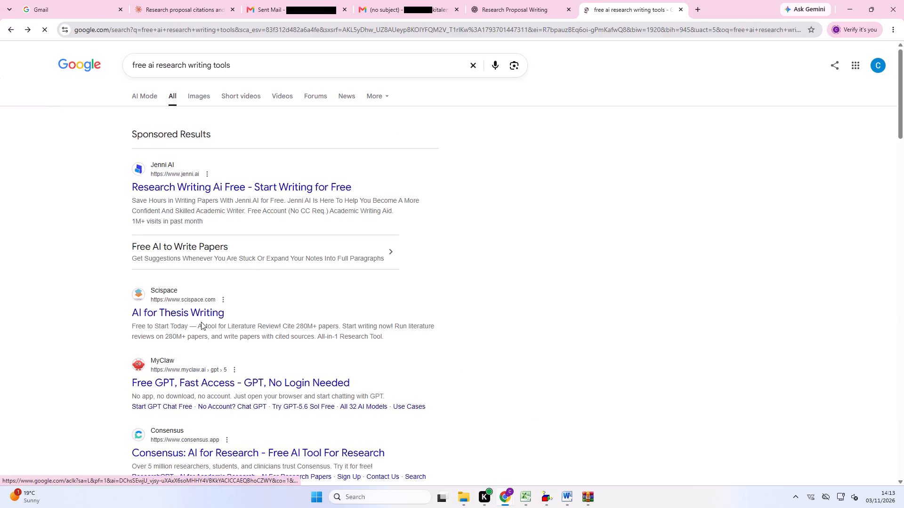
scroll(200, 322, "down", 1)
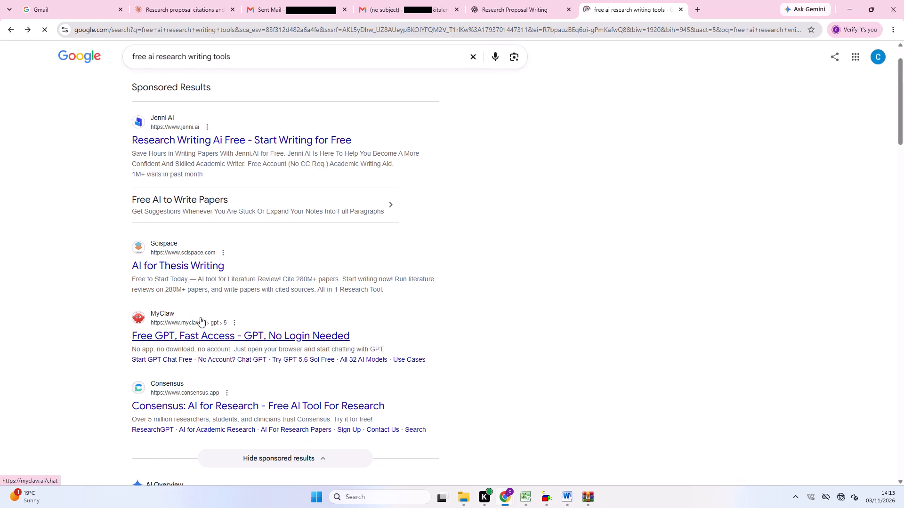
scroll(200, 317, "down", 1)
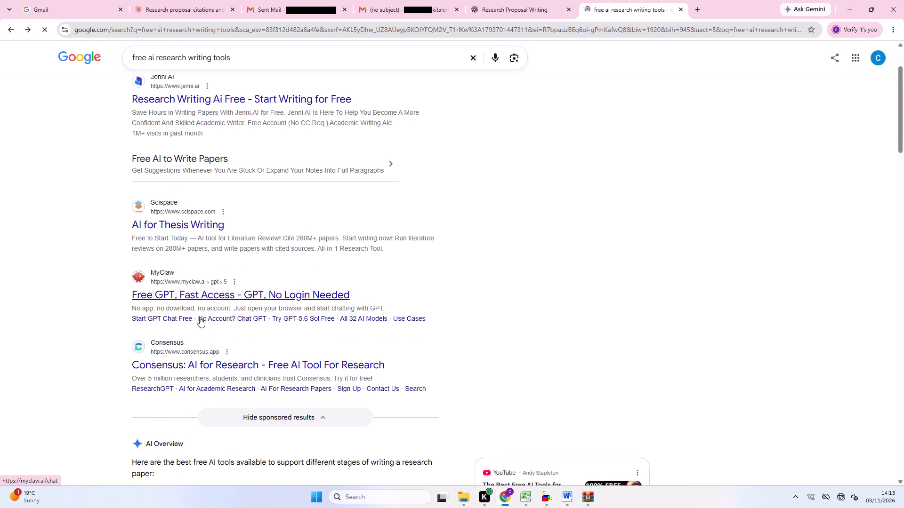
scroll(200, 317, "down", 5)
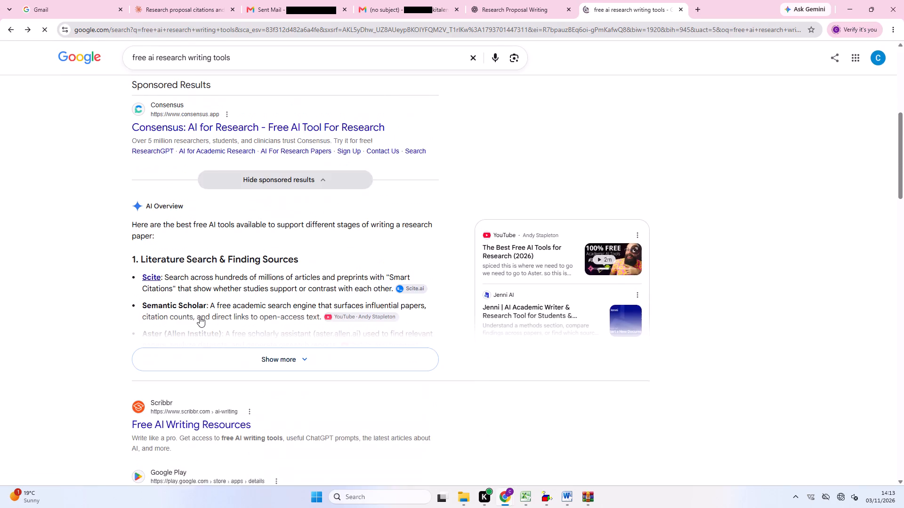
scroll(200, 317, "down", 2)
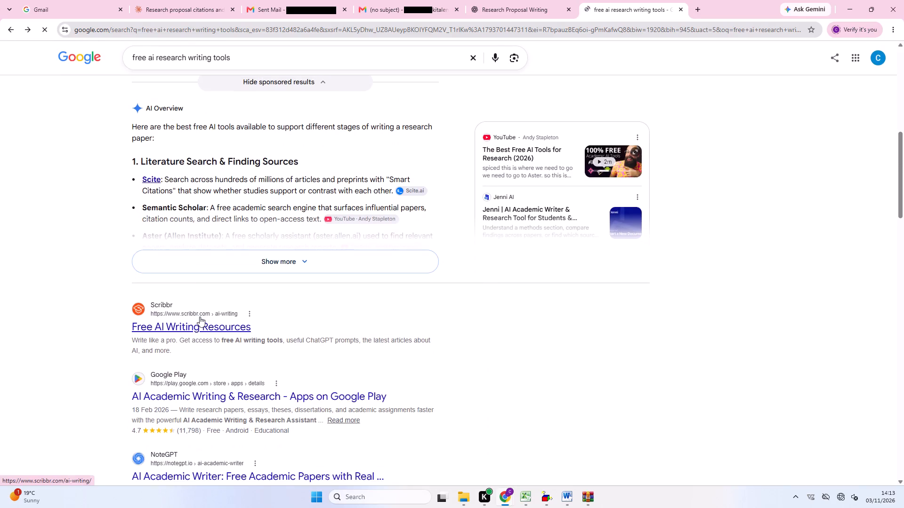
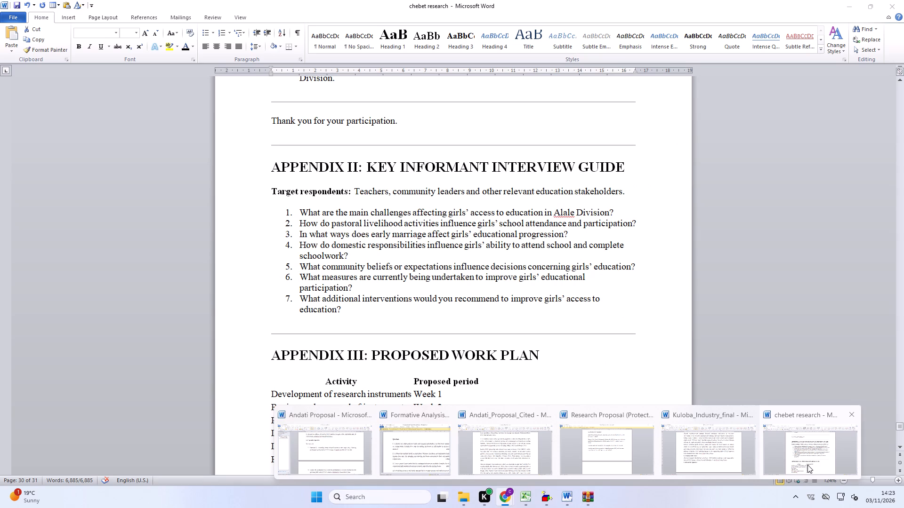
left_click(807, 465)
left_click(634, 389)
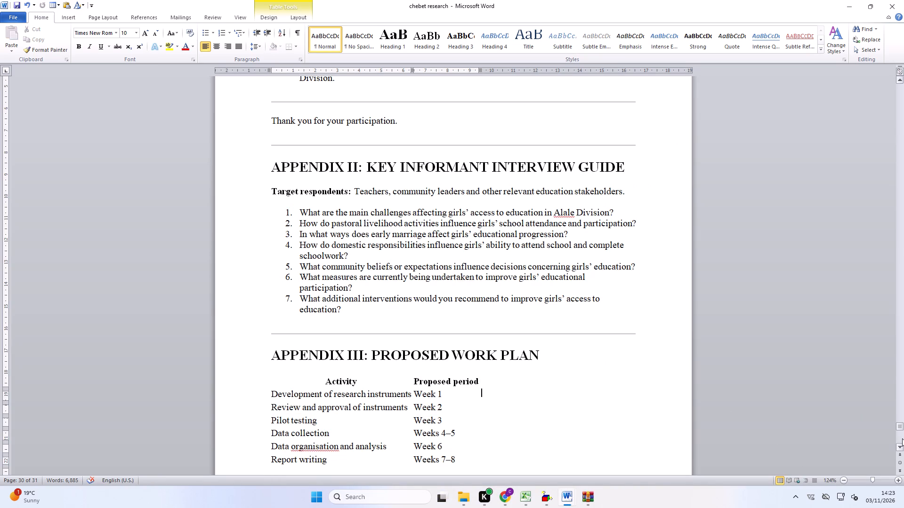
left_click_drag(903, 427, 869, 0)
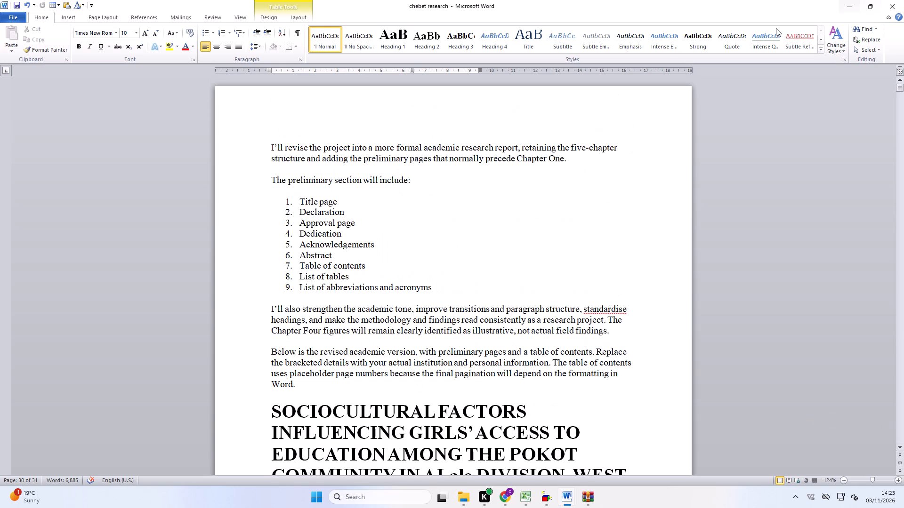
scroll(456, 324, "up", 6)
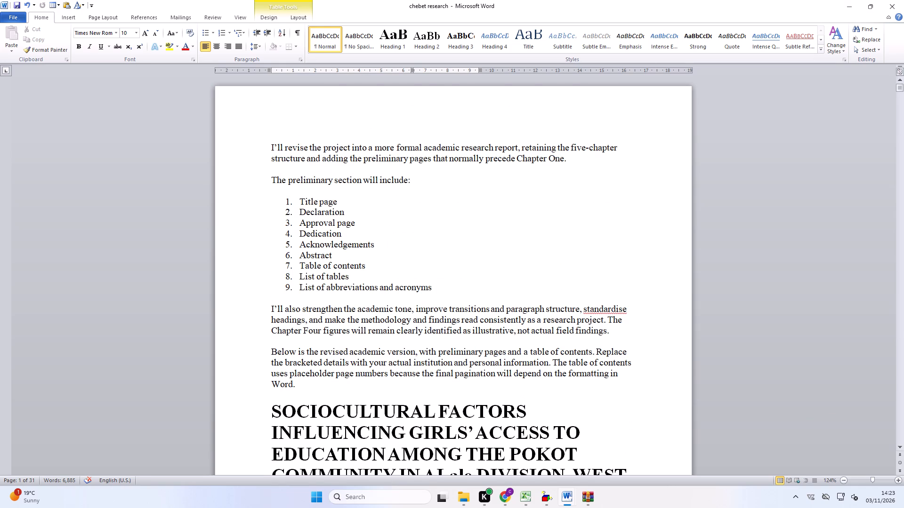
scroll(373, 352, "down", 6)
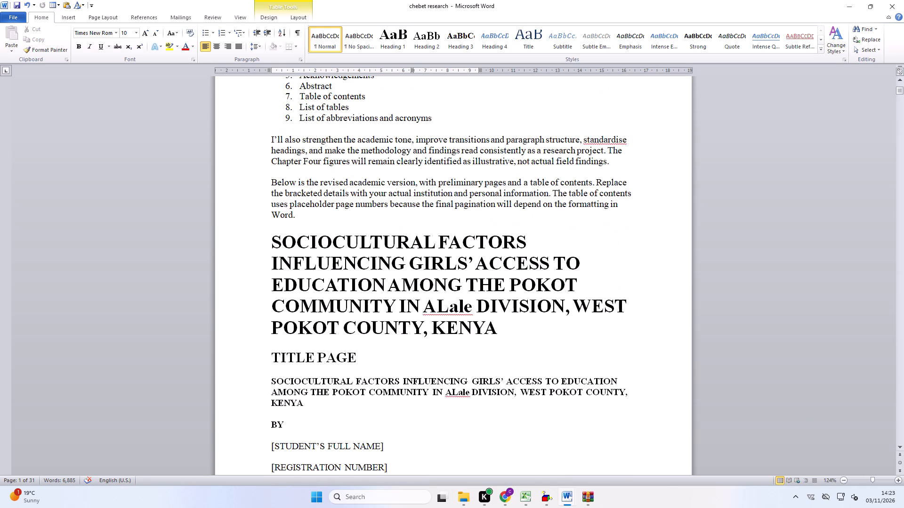
scroll(372, 357, "up", 1)
left_click_drag(298, 241, 295, 236)
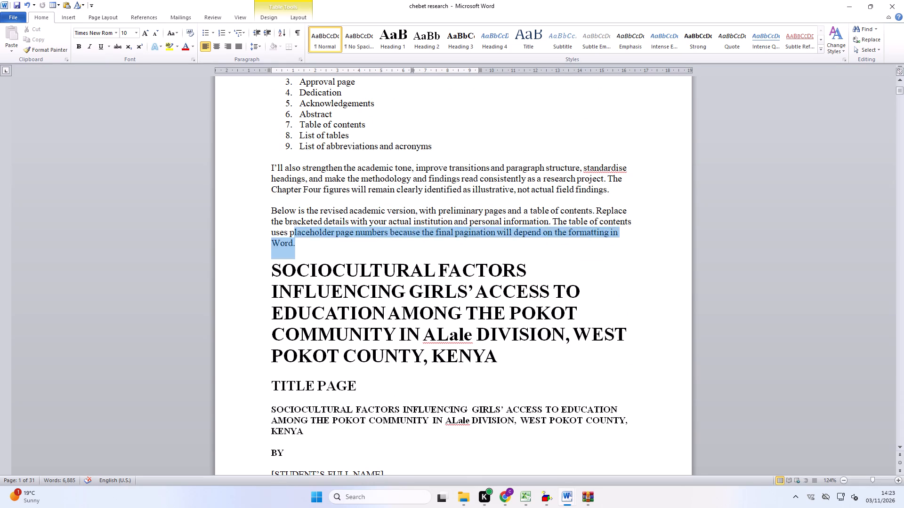
left_click_drag(295, 236, 206, 88)
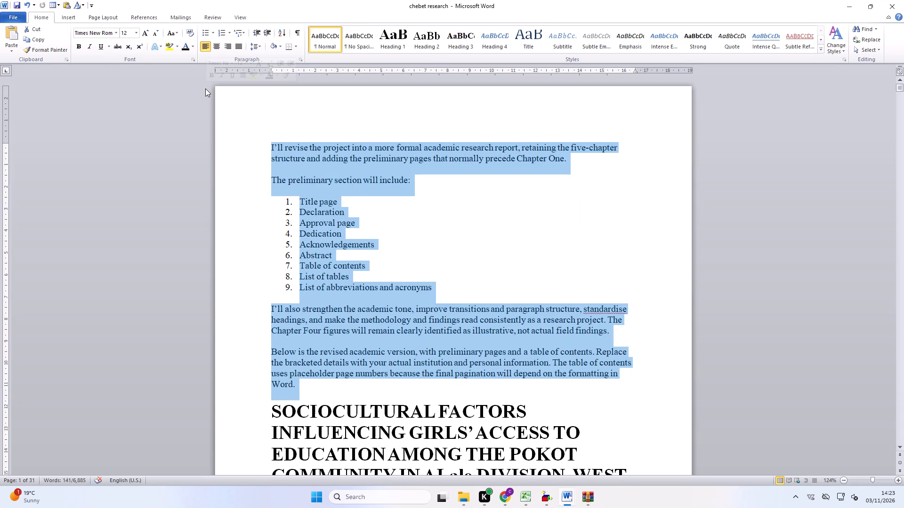
key("BackSpace")
Delete the oversized duplicate title heading and the "TITLE PAGE" heading above the smaller bold research title.
scroll(369, 223, "down", 7)
scroll(414, 279, "down", 11)
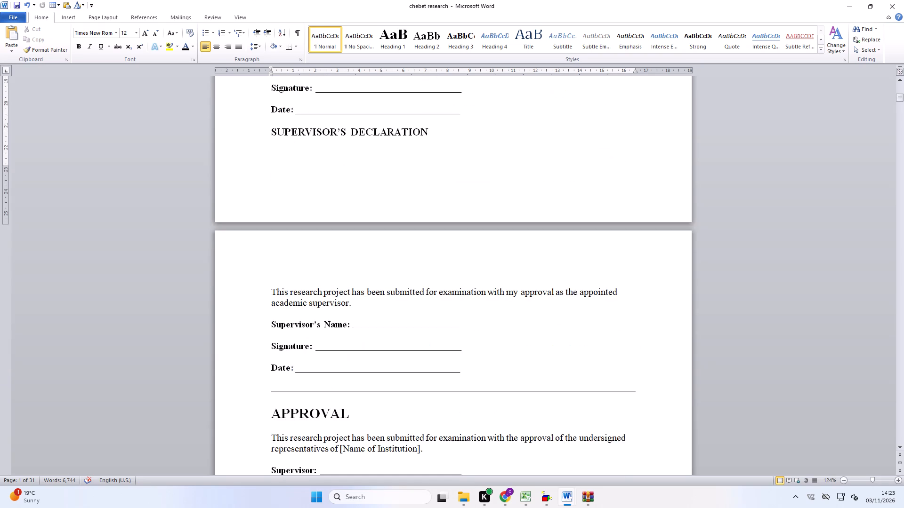
scroll(410, 285, "up", 4)
scroll(398, 249, "up", 13)
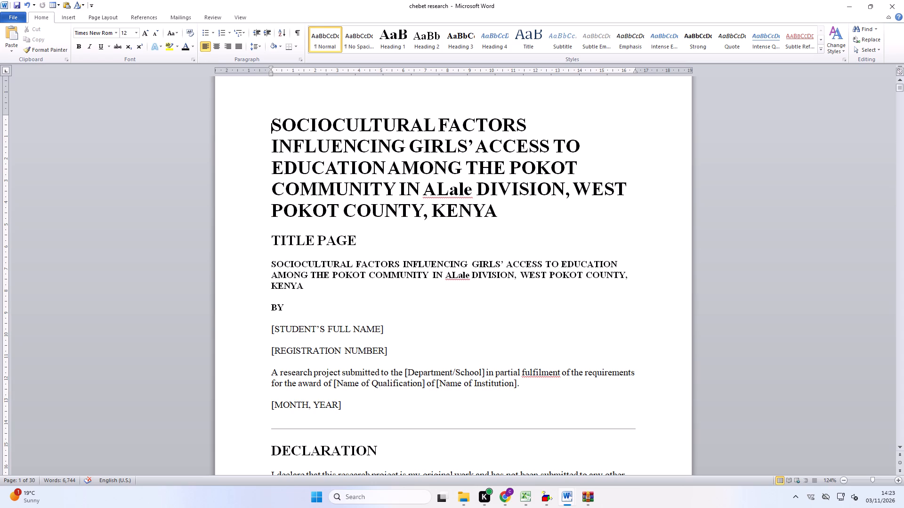
left_click_drag(502, 218, 277, 120)
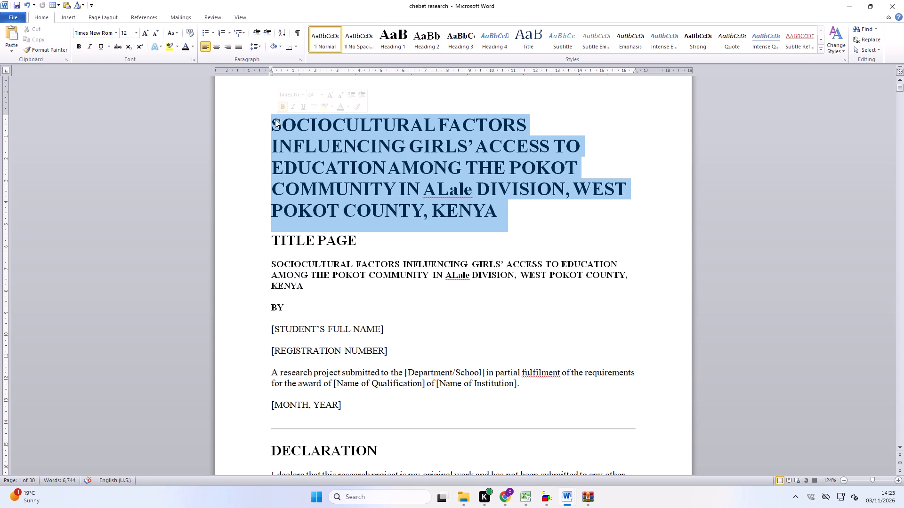
key("BackSpace")
left_click_drag(370, 114, 253, 115)
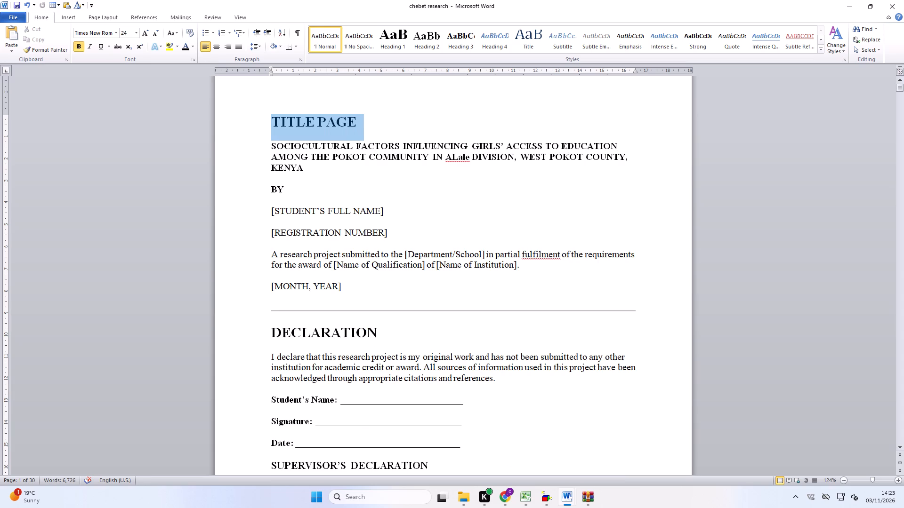
left_click_drag(253, 115, 233, 116)
key("BackSpace")
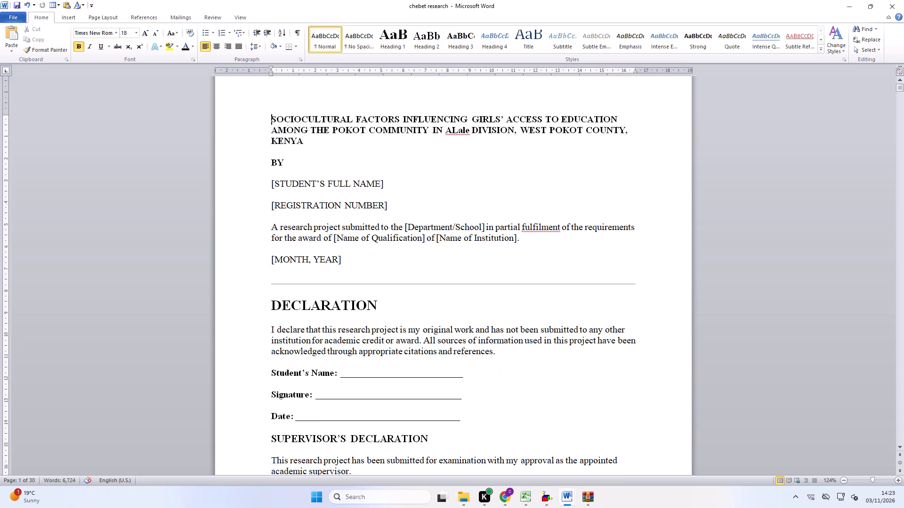
Insert three blank lines between the research title and "BY" on the title page.
left_click(272, 163)
key("Return")
key("Return")
key("Return")
Centre the research title and the "BY" line on the title page.
left_click_drag(300, 226, 252, 221)
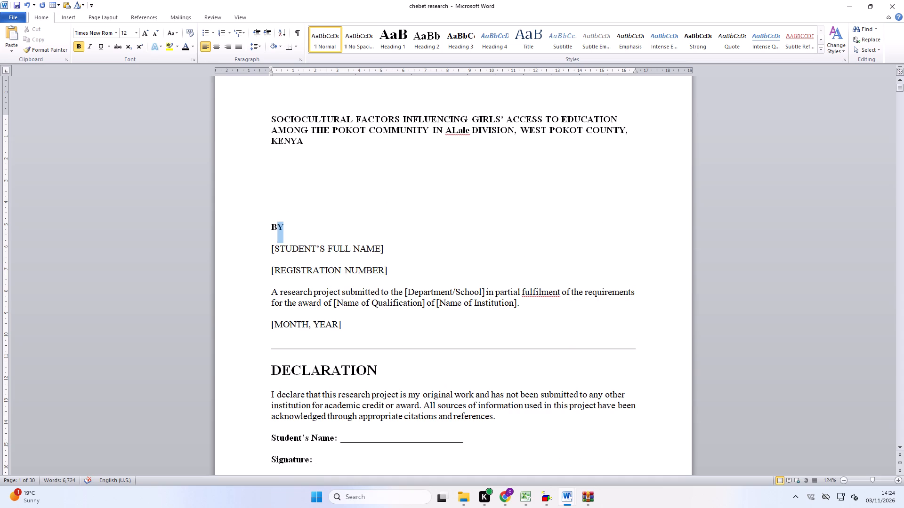
left_click_drag(252, 221, 251, 221)
left_click(294, 152)
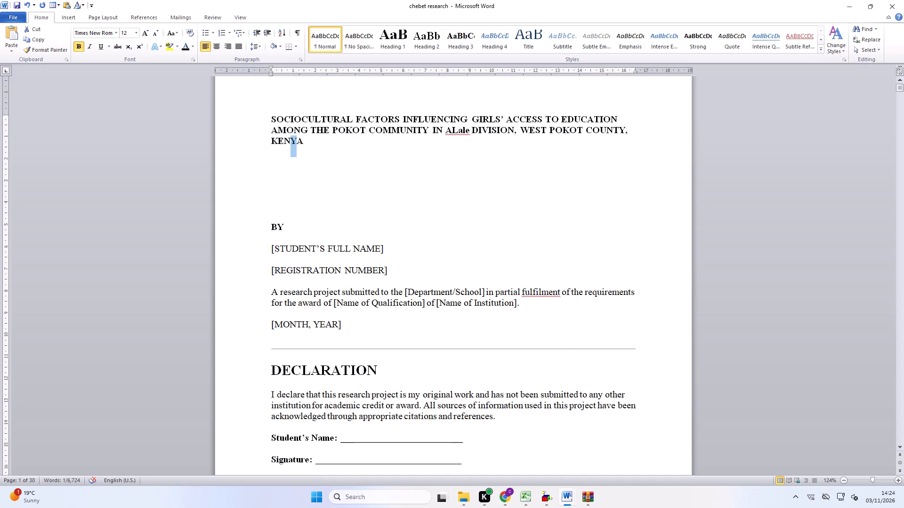
left_click_drag(270, 117, 285, 227)
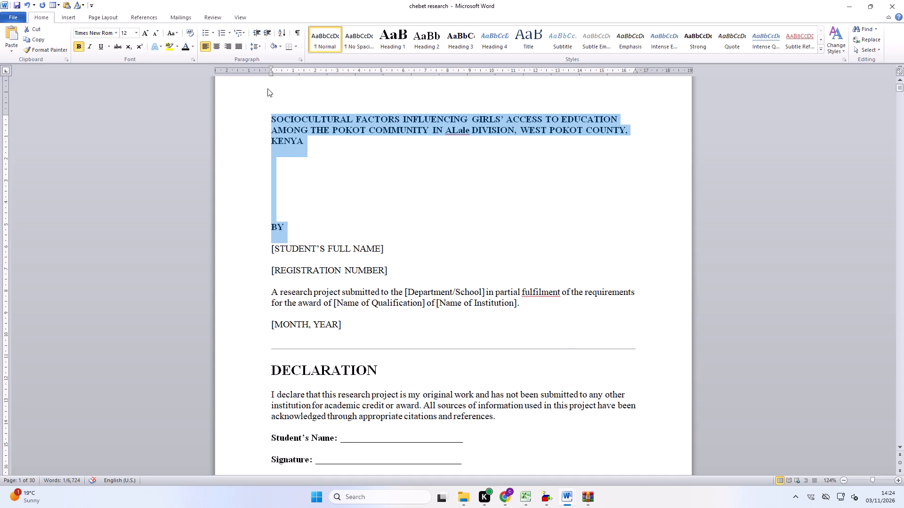
left_click(220, 48)
Replace the [STUDENT'S FULL NAME] and [REGISTRATION NUMBER] placeholder lines below "BY" with four blank lines.
left_click(443, 269)
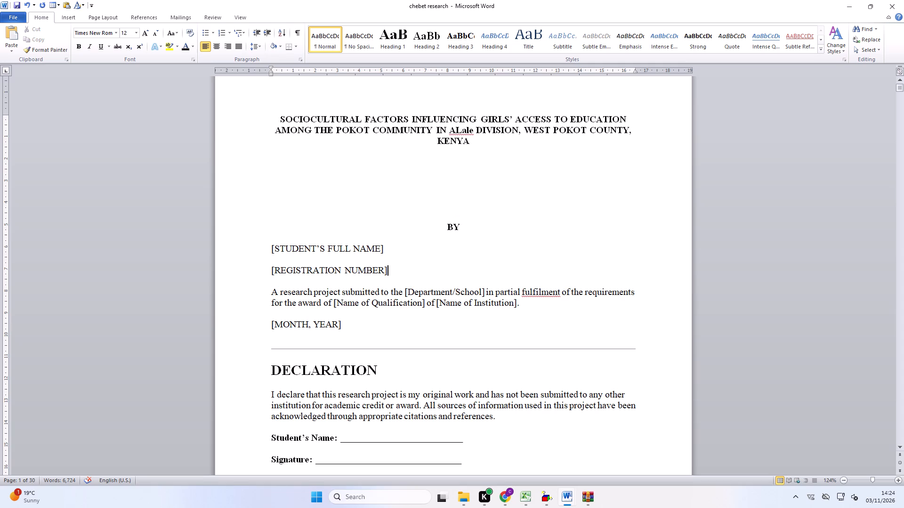
left_click_drag(411, 278, 257, 246)
key("BackSpace")
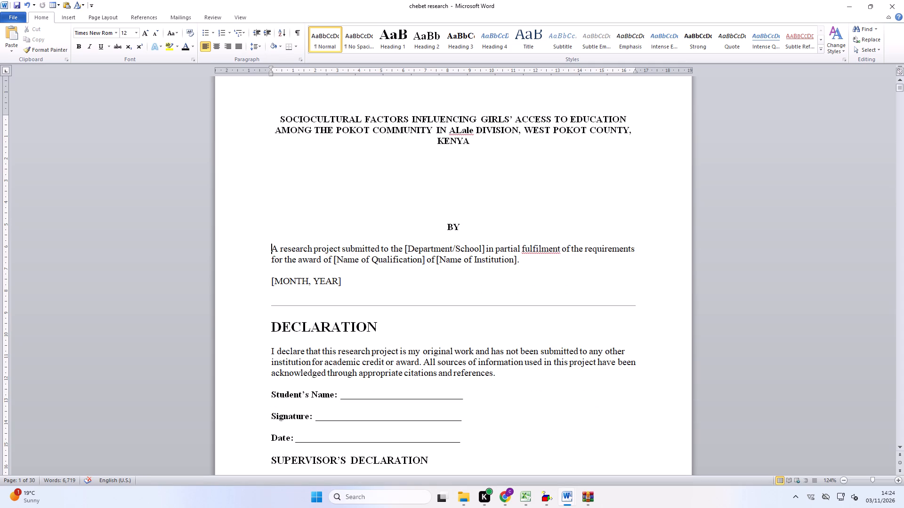
key("Return")
key("Return")
key("Return")
key("Return")
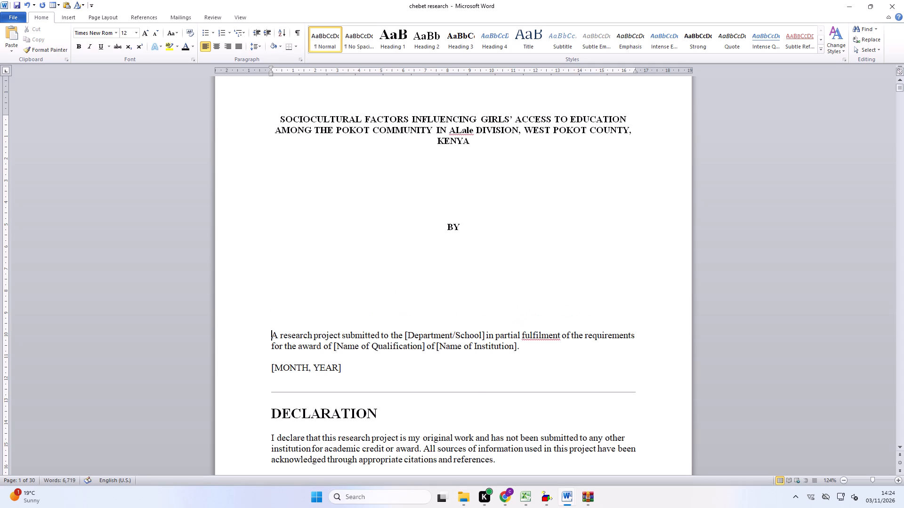
Remove the horizontal line above the DECLARATION heading and the [MONTH, YEAR] placeholder line from the title page.
left_click(421, 389)
key("BackSpace")
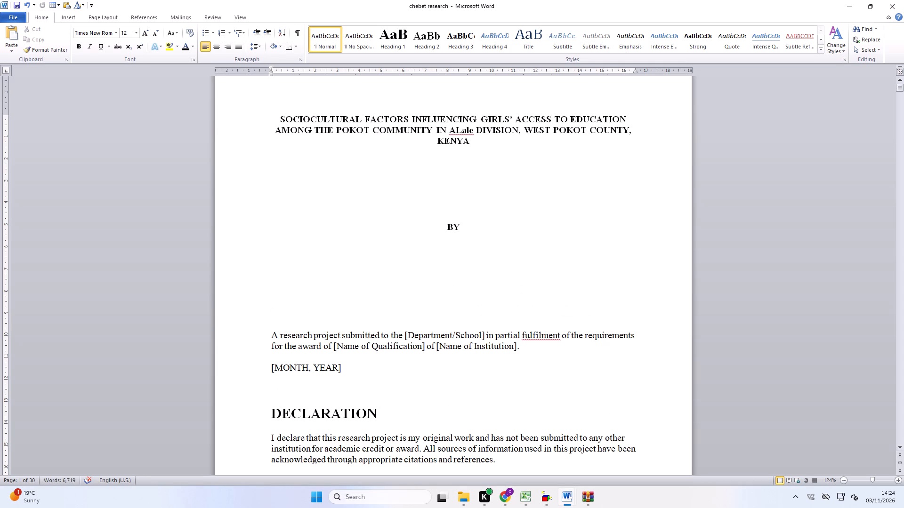
left_click(346, 364)
key("BackSpace")
key("BackSpace")
key("BackSpace")
key("BackSpace")
key("BackSpace")
key("BackSpace")
key("BackSpace")
key("BackSpace")
key("BackSpace")
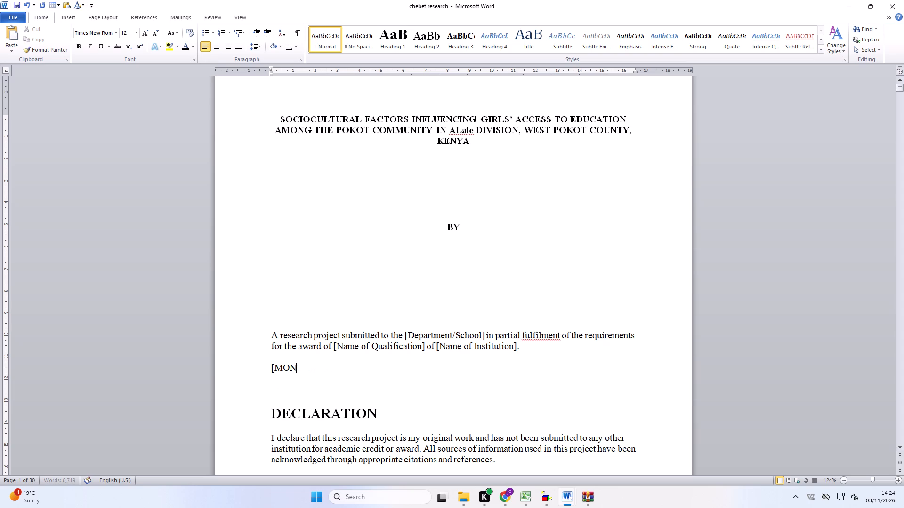
key("BackSpace")
key("BackSpace")
key("BackSpace")
key("BackSpace")
key("BackSpace")
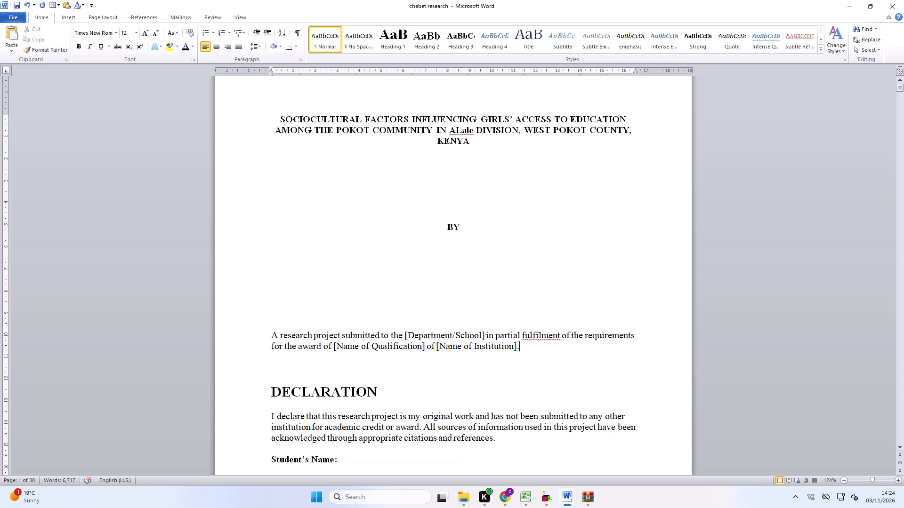
Replace the [Name of Qualification] placeholder in the submission statement with blank space for filling in.
left_click(426, 346)
key("BackSpace")
key("BackSpace")
key("BackSpace")
key("BackSpace")
key("BackSpace")
key("BackSpace")
key("BackSpace")
key("BackSpace")
key("BackSpace")
key("BackSpace")
key("BackSpace")
key("BackSpace")
key("BackSpace")
key("BackSpace")
key("BackSpace")
key("BackSpace")
key("BackSpace")
key("BackSpace")
key("BackSpace")
key("BackSpace")
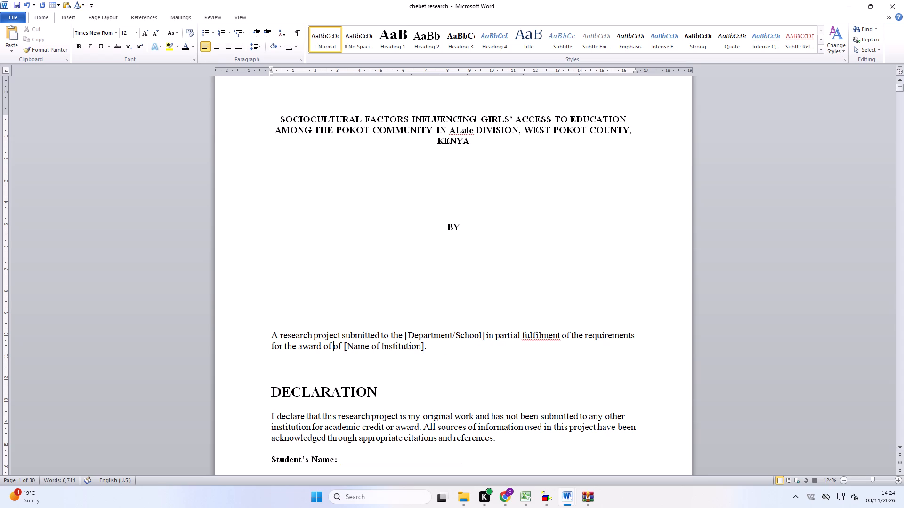
key("space")
key("space")
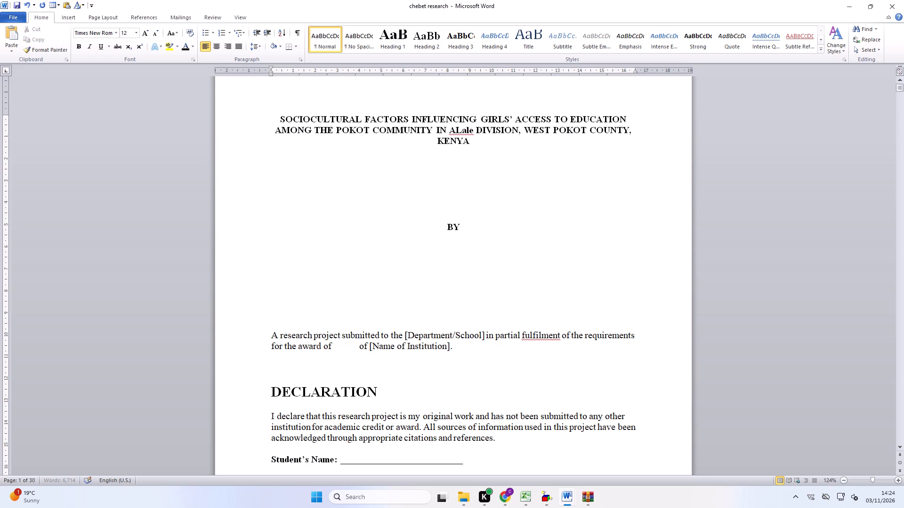
Replace the [Name of Institution] placeholder in the submission statement with a wide blank space before the full stop.
left_click(420, 345)
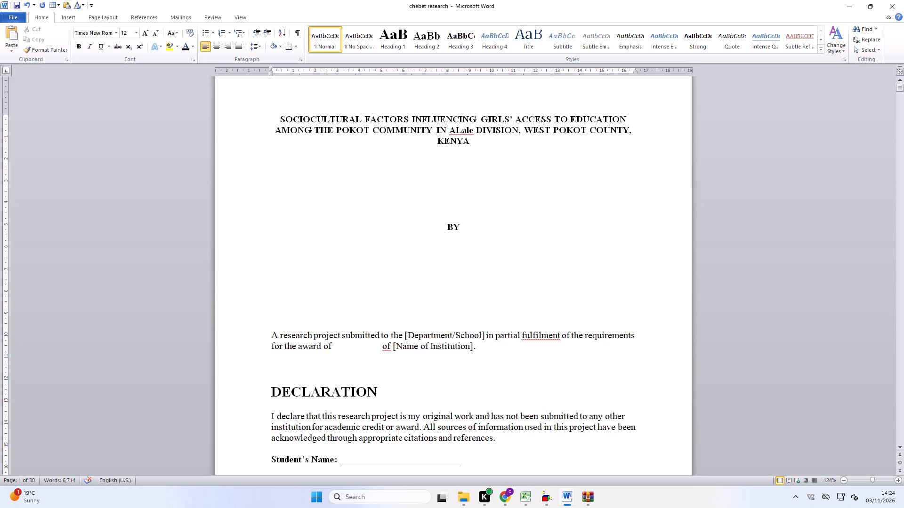
left_click(474, 346)
key("BackSpace")
key("BackSpace")
key("BackSpace")
key("BackSpace")
key("BackSpace")
key("BackSpace")
key("BackSpace")
key("BackSpace")
key("BackSpace")
key("BackSpace")
key("BackSpace")
key("BackSpace")
key("BackSpace")
key("BackSpace")
key("BackSpace")
key("BackSpace")
key("BackSpace")
key("BackSpace")
key("BackSpace")
key("BackSpace")
key("BackSpace")
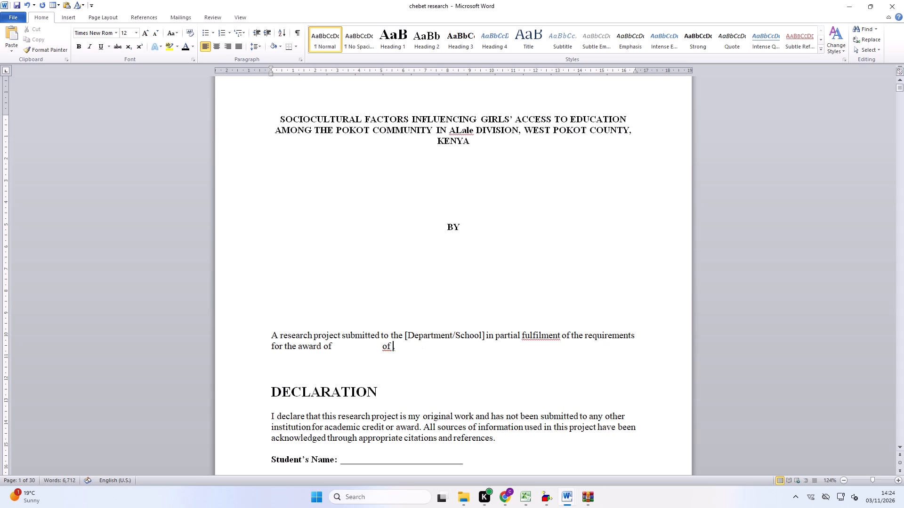
key("space")
key("space")
key("space")
key("space")
key("space")
key("space")
key("space")
key("space")
key("space")
key("space")
key("space")
key("space")
key("space")
key("space")
key("space")
key("space")
key("space")
key("space")
key("space")
key("space")
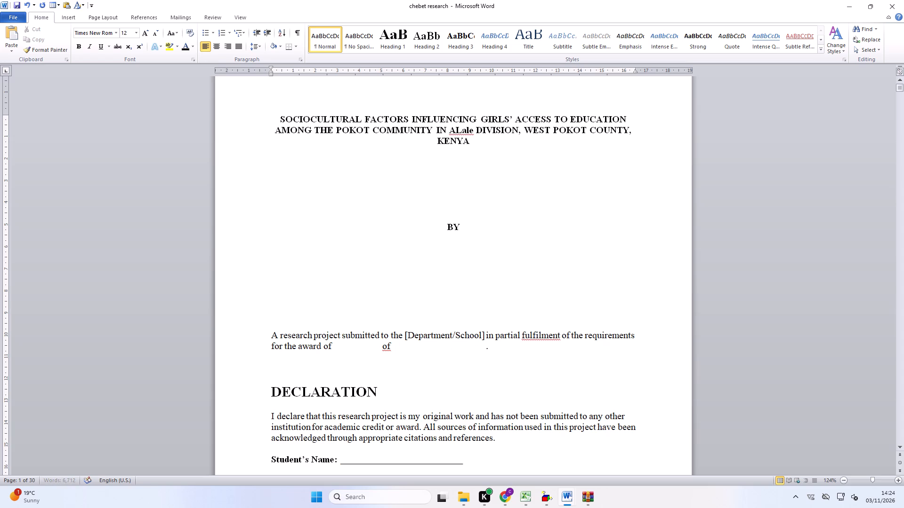
Replace the [Department/School] placeholder in the submission statement with a wide blank space for filling in.
left_click(484, 335)
key("BackSpace")
key("BackSpace")
key("BackSpace")
key("BackSpace")
key("BackSpace")
key("BackSpace")
key("BackSpace")
key("BackSpace")
key("BackSpace")
key("BackSpace")
key("BackSpace")
key("BackSpace")
key("BackSpace")
key("BackSpace")
key("BackSpace")
key("BackSpace")
key("BackSpace")
key("BackSpace")
key("BackSpace")
key("BackSpace")
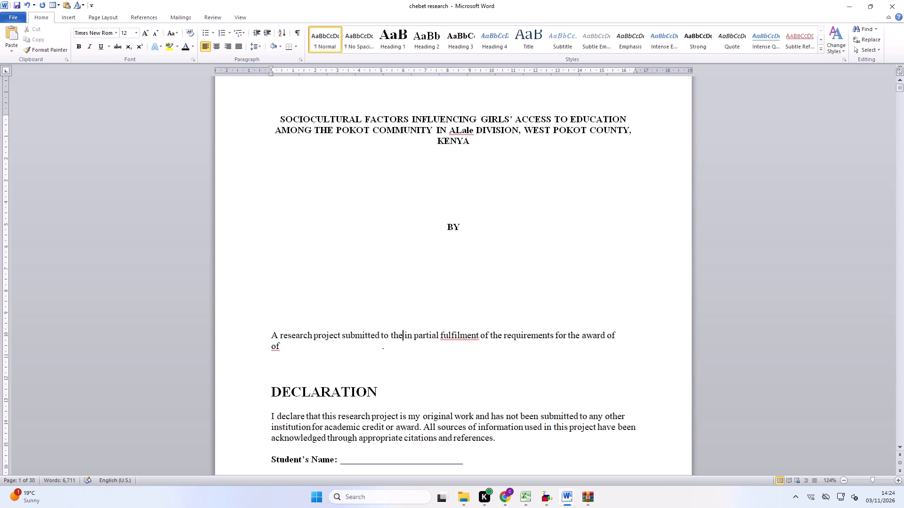
key("space")
key("space")
key("space")
key("space")
key("space")
key("space")
key("space")
key("space")
key("space")
key("space")
key("space")
key("space")
key("space")
key("space")
key("space")
key("space")
key("space")
key("space")
key("space")
key("space")
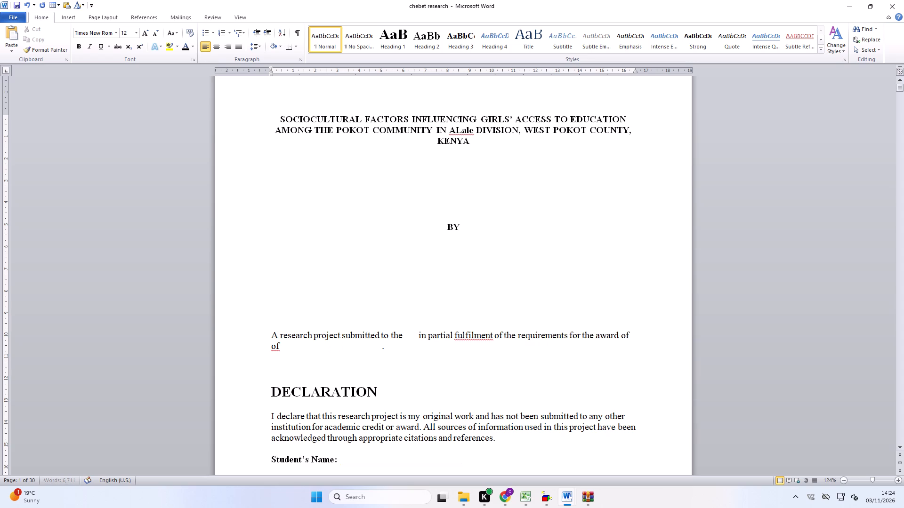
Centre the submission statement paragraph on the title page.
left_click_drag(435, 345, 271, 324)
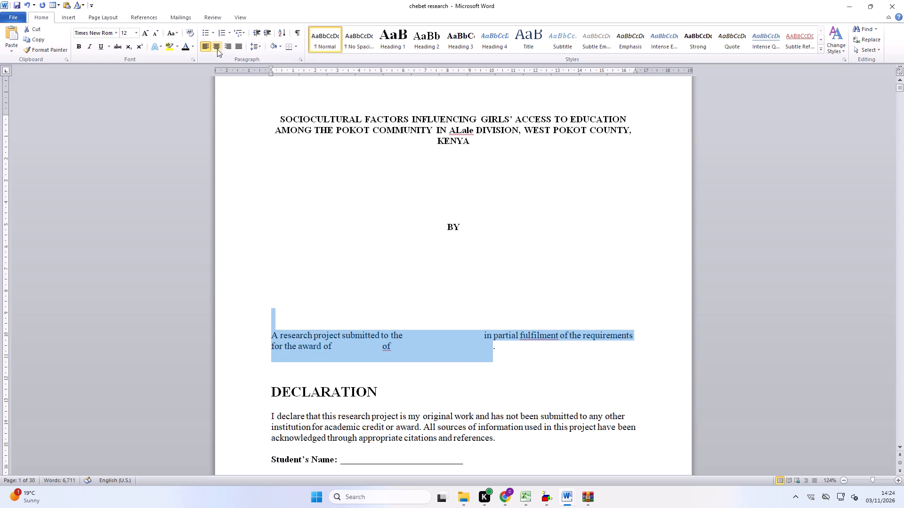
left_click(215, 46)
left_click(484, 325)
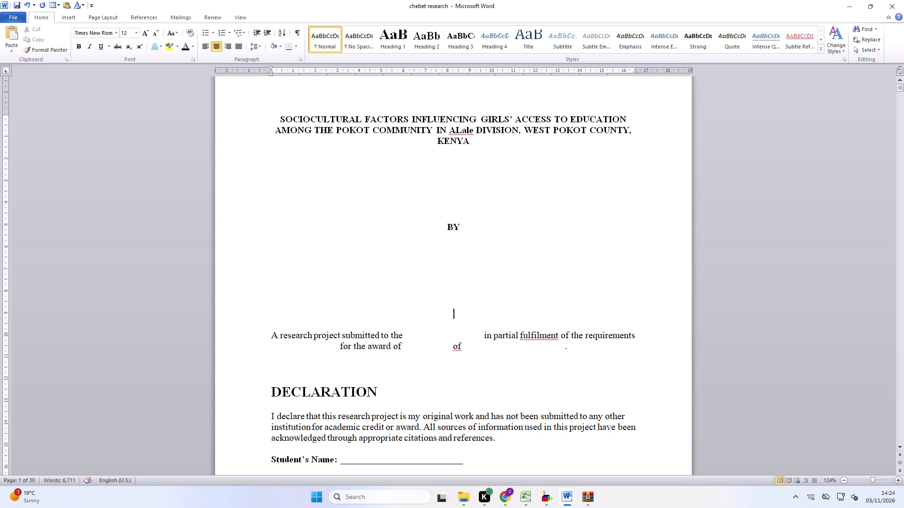
Insert blank lines before the DECLARATION heading to push it onto the second page.
scroll(493, 341, "down", 4)
left_click(269, 280)
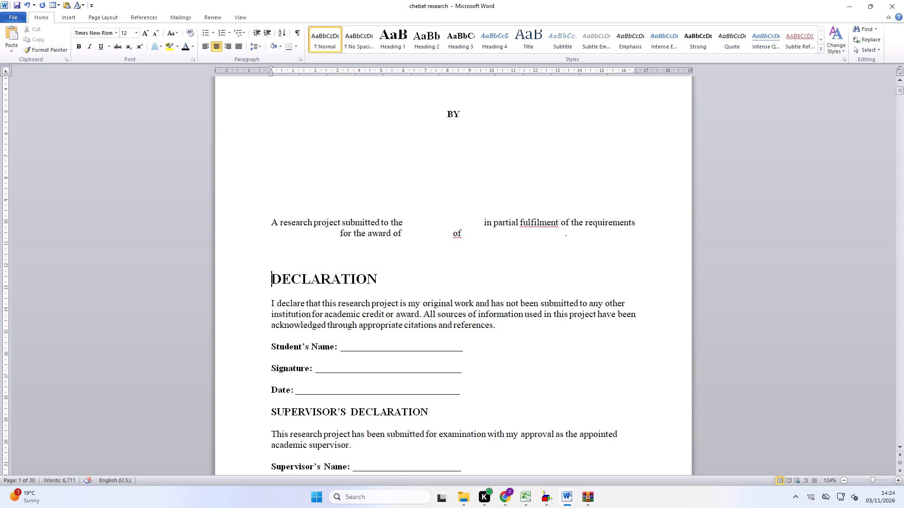
key("Return")
key("Return")
key("Return")
key("Return")
key("Return")
key("Return")
key("Return")
key("Return")
key("Return")
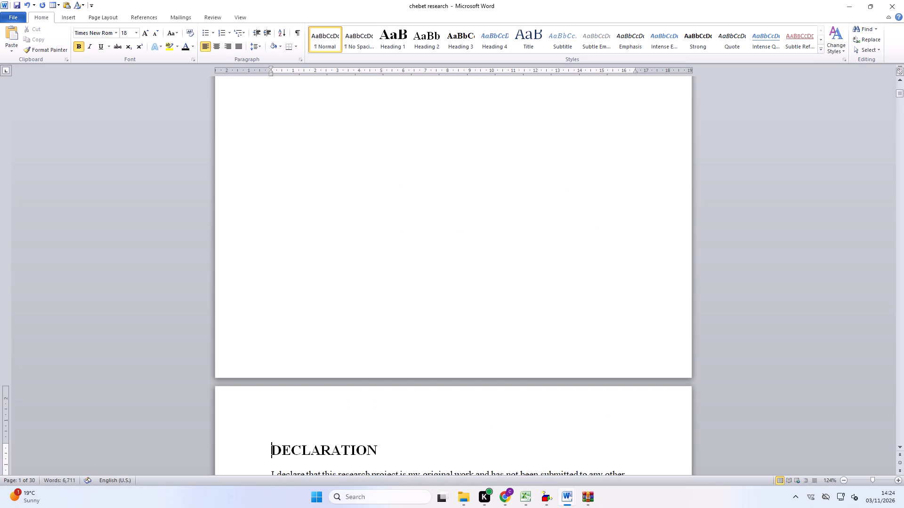
scroll(295, 272, "down", 1)
scroll(293, 273, "up", 6)
scroll(295, 269, "down", 12)
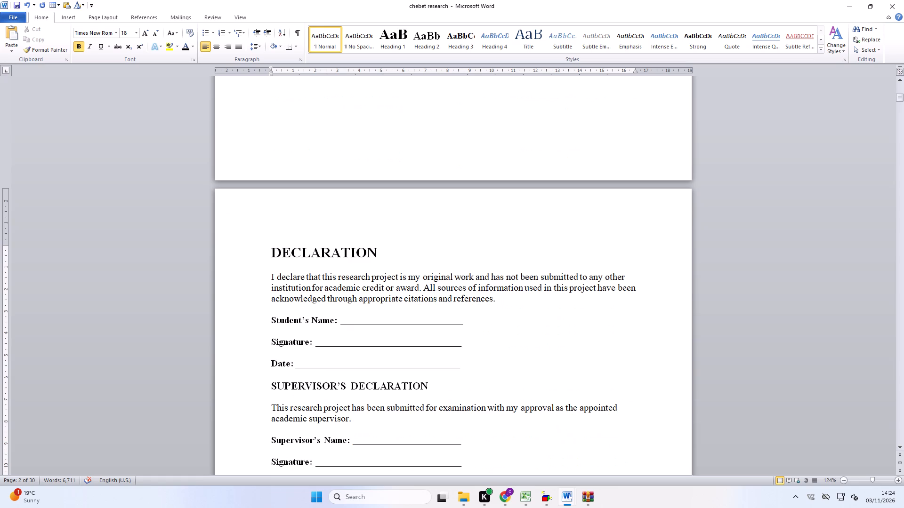
Set the text of the whole document to Times New Roman, size 12.
key("ctrl+a")
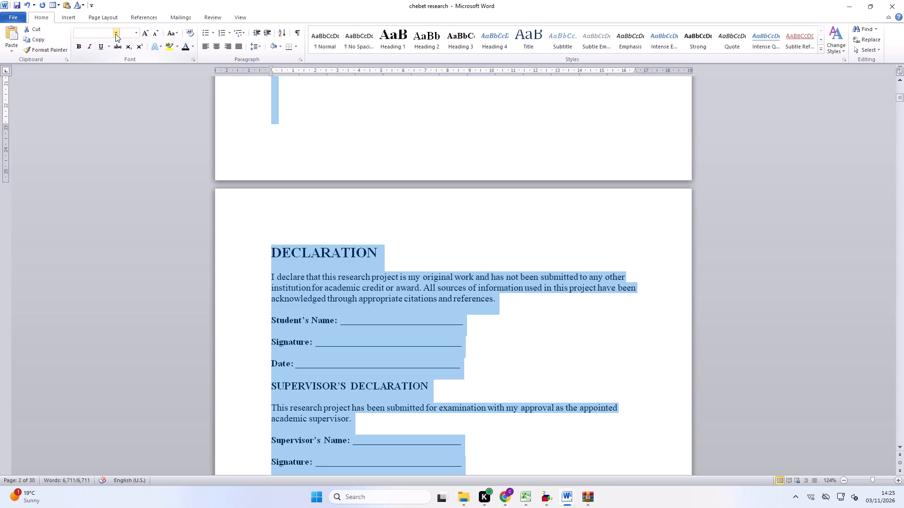
left_click(115, 34)
left_click(141, 87)
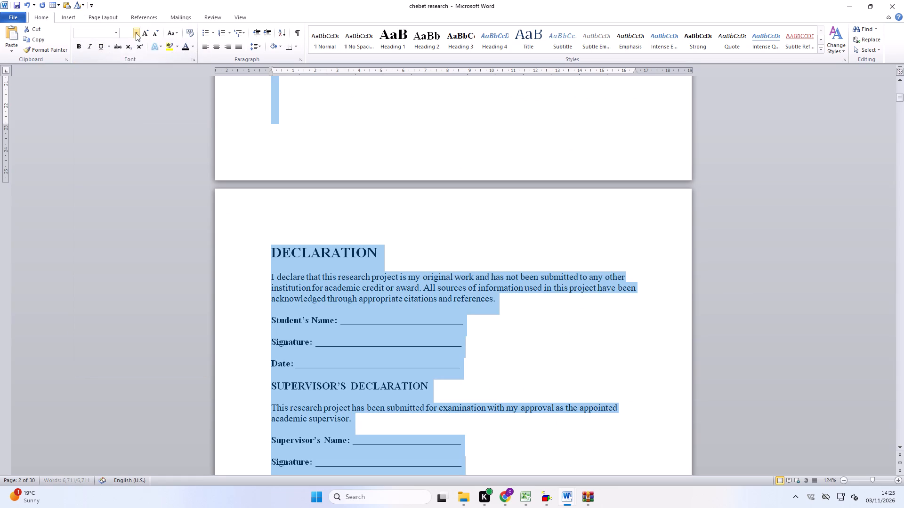
left_click(136, 33)
left_click(130, 77)
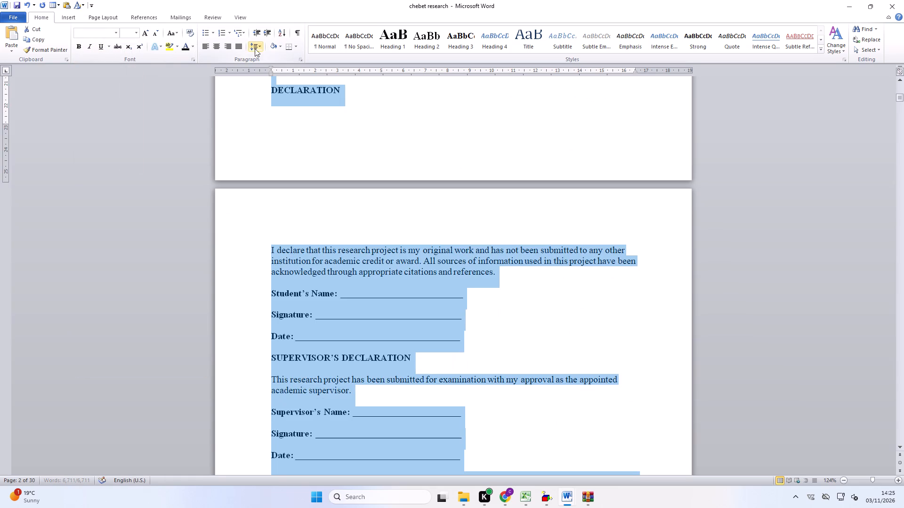
Set the line spacing of the whole document to 1.5.
left_click(260, 48)
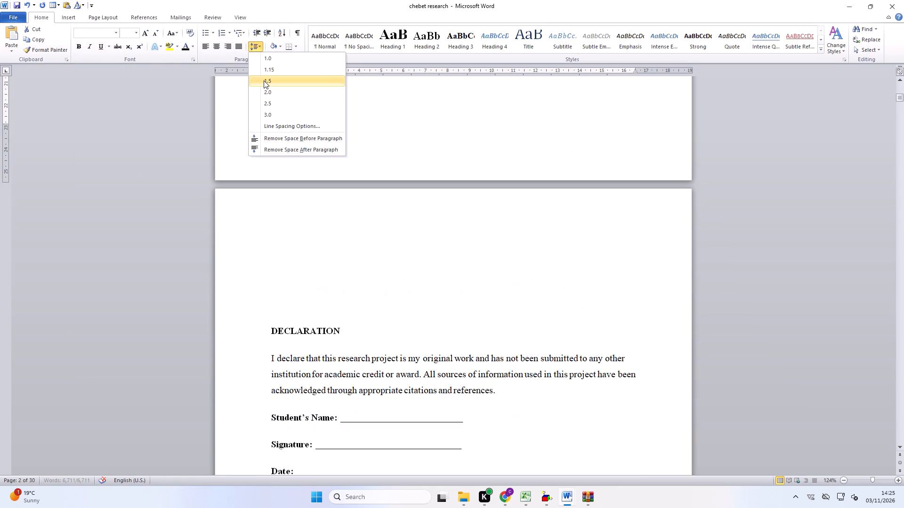
left_click(264, 80)
Remove the three blank lines above the DECLARATION heading at the top of the second page.
left_click(430, 290)
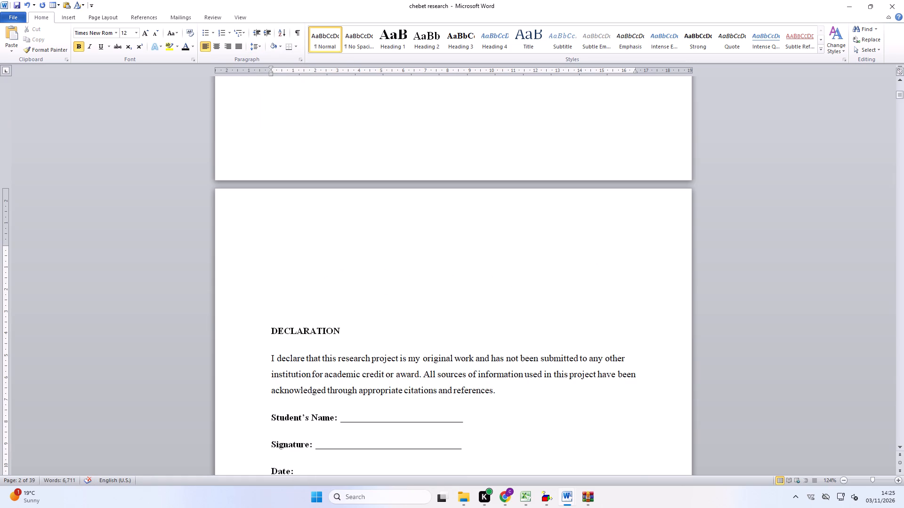
key("BackSpace")
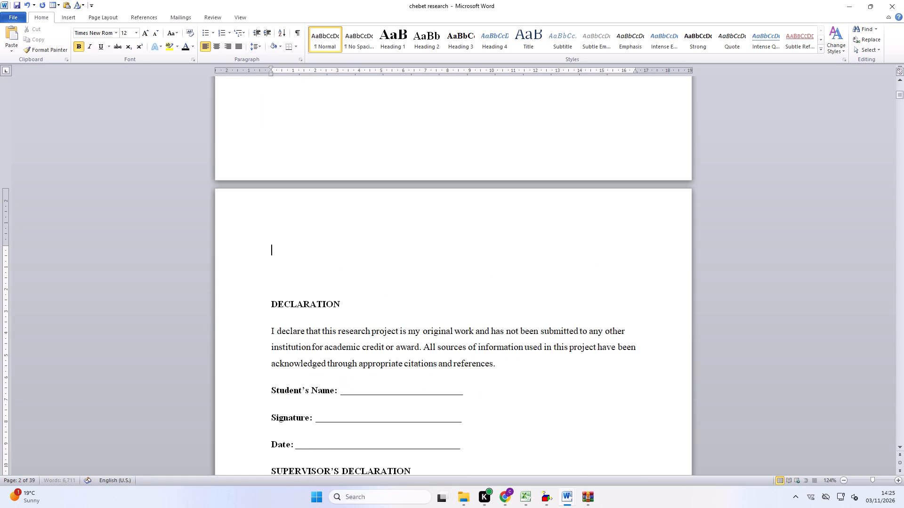
key("BackSpace")
key("BackSpace")
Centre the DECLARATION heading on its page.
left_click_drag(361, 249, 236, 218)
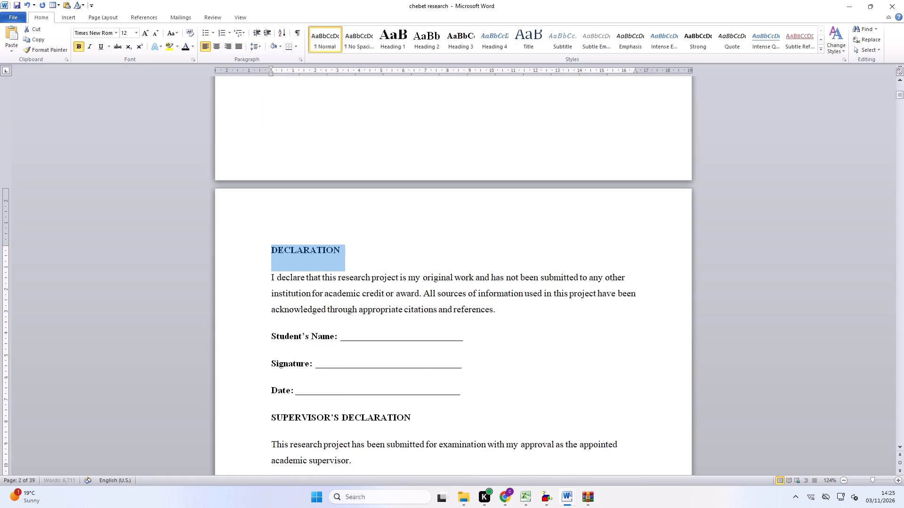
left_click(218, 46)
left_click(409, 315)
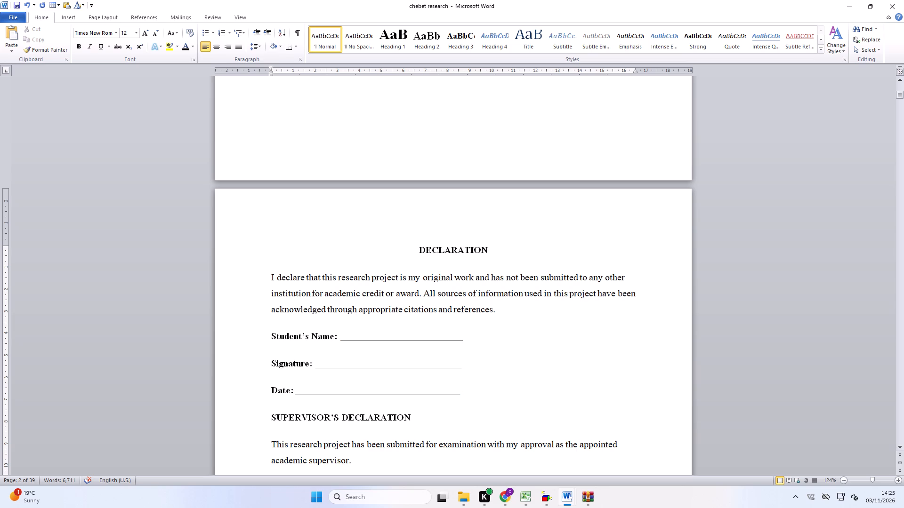
Remove the underscore fill-in line after "Student's Name:" in the declaration.
left_click(470, 344)
key("BackSpace")
key("BackSpace")
key("BackSpace")
key("BackSpace")
key("BackSpace")
key("BackSpace")
key("BackSpace")
key("BackSpace")
key("BackSpace")
key("BackSpace")
key("BackSpace")
key("BackSpace")
key("BackSpace")
key("BackSpace")
key("BackSpace")
key("BackSpace")
key("BackSpace")
key("BackSpace")
key("BackSpace")
key("BackSpace")
Remove the underscore fill-in line and the colon after "Signature" in the student's declaration.
left_click(470, 366)
key("BackSpace")
key("BackSpace")
key("BackSpace")
key("BackSpace")
key("BackSpace")
key("BackSpace")
key("BackSpace")
key("BackSpace")
key("BackSpace")
key("BackSpace")
key("BackSpace")
key("BackSpace")
key("BackSpace")
key("BackSpace")
key("BackSpace")
key("BackSpace")
key("BackSpace")
key("BackSpace")
key("BackSpace")
key("BackSpace")
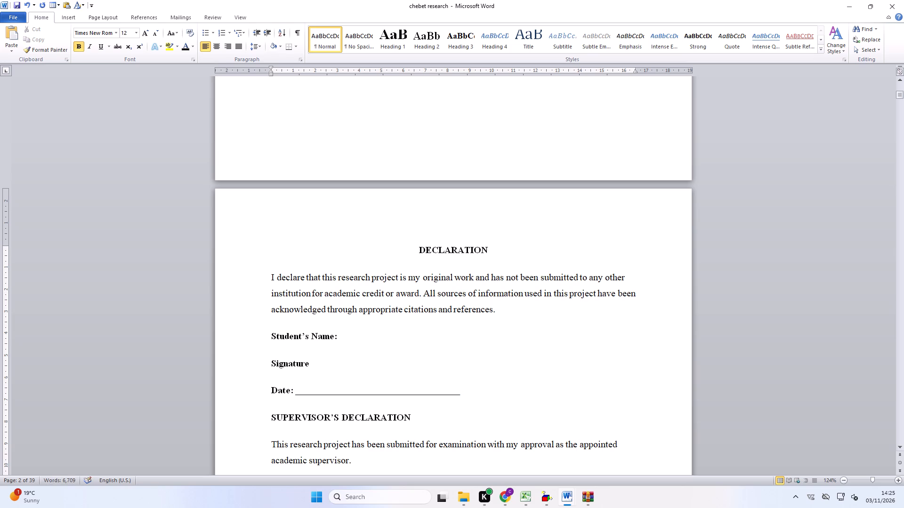
Remove the underscore fill-in line after "Date:" in the student's declaration.
left_click(477, 396)
key("BackSpace")
key("BackSpace")
key("BackSpace")
key("BackSpace")
key("BackSpace")
key("BackSpace")
key("BackSpace")
key("BackSpace")
key("BackSpace")
key("BackSpace")
key("BackSpace")
key("BackSpace")
key("BackSpace")
key("BackSpace")
key("BackSpace")
key("BackSpace")
key("BackSpace")
key("BackSpace")
key("BackSpace")
key("BackSpace")
Justify the text of the whole document.
key("ctrl+a")
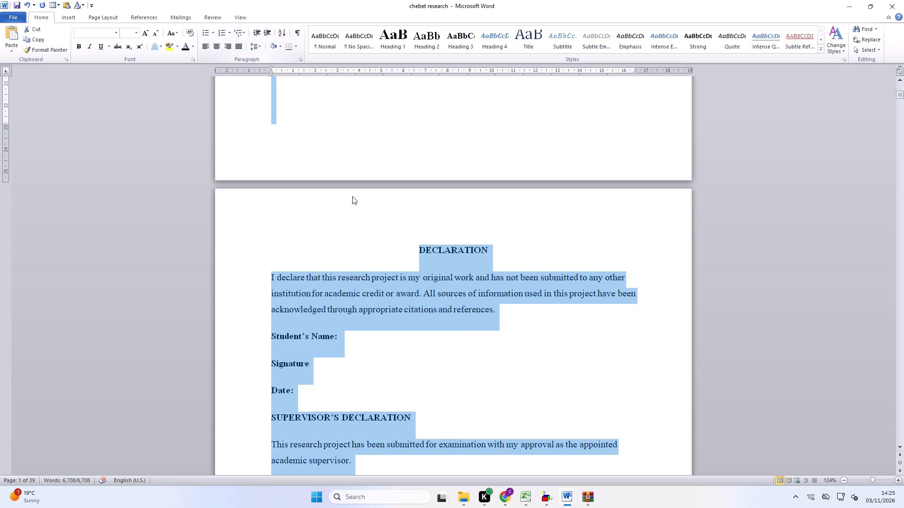
left_click(378, 232)
key("ctrl+a")
left_click(238, 44)
left_click(476, 253)
Centre all title page text, from the research title through the submission statement.
scroll(489, 223, "up", 7)
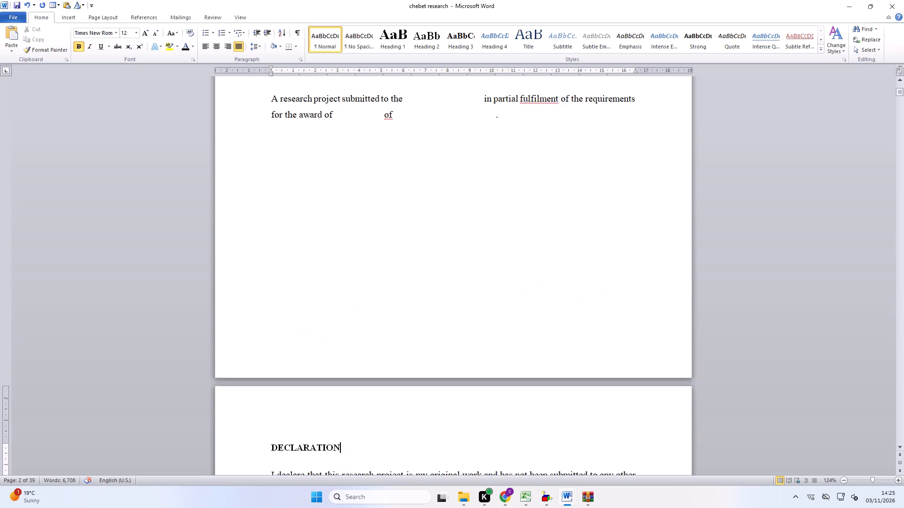
scroll(492, 217, "up", 3)
left_click_drag(521, 226, 186, 98)
left_click(218, 47)
left_click(535, 371)
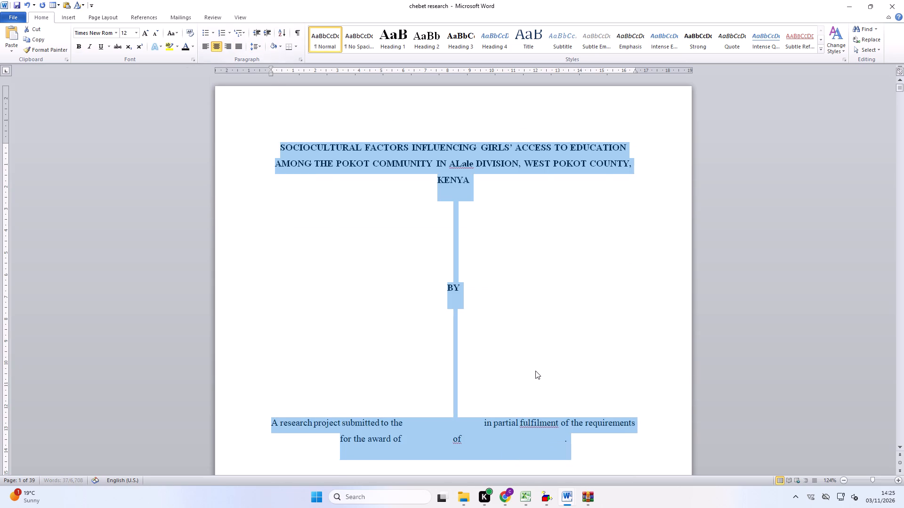
Remove the underscore fill-in line after "Supervisor's Name:" in the supervisor's declaration.
scroll(541, 366, "down", 19)
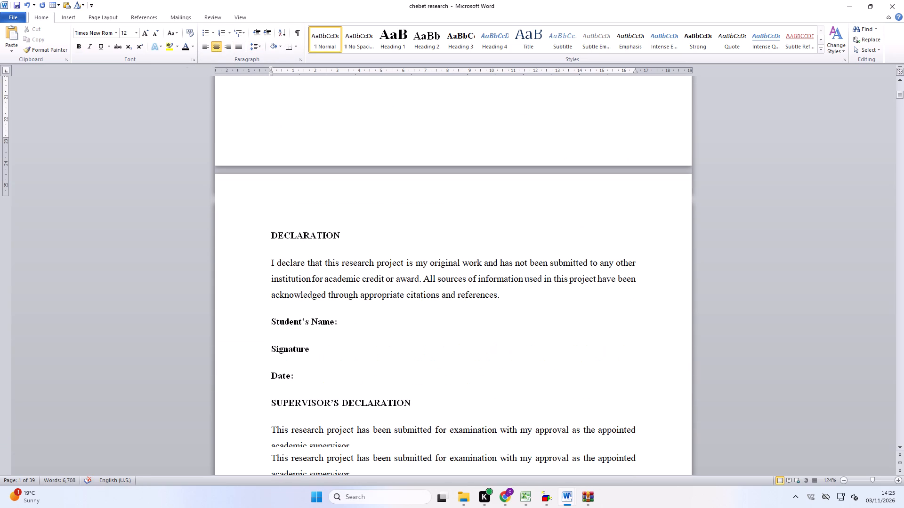
scroll(512, 413, "down", 5)
left_click(480, 334)
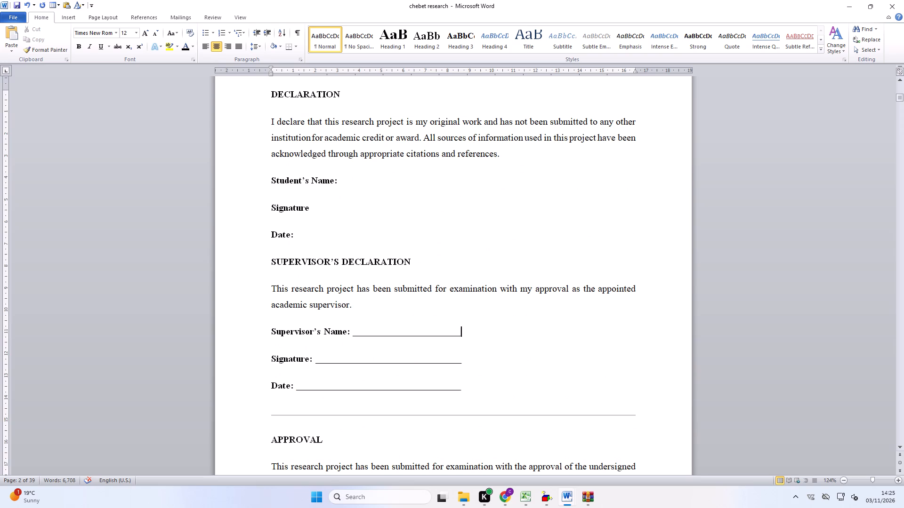
key("BackSpace")
key("BackSpace")
key("BackSpace")
key("BackSpace")
key("BackSpace")
key("BackSpace")
key("BackSpace")
key("BackSpace")
key("BackSpace")
key("BackSpace")
key("BackSpace")
key("BackSpace")
key("BackSpace")
key("BackSpace")
key("BackSpace")
key("BackSpace")
key("BackSpace")
key("BackSpace")
key("BackSpace")
key("BackSpace")
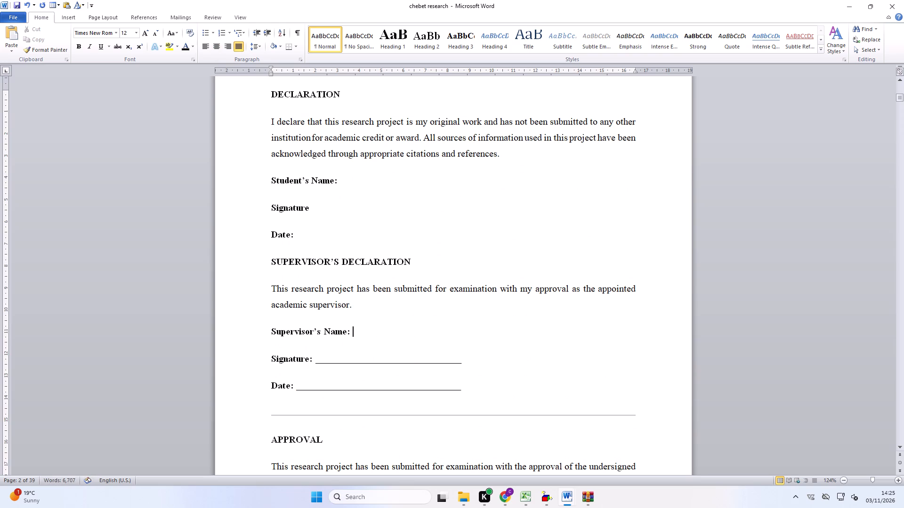
Remove the underscore fill-in line and the colon after "Signature" in the supervisor's declaration.
left_click(479, 366)
key("BackSpace")
key("BackSpace")
key("BackSpace")
key("BackSpace")
key("BackSpace")
key("BackSpace")
key("BackSpace")
key("BackSpace")
key("BackSpace")
key("BackSpace")
key("BackSpace")
key("BackSpace")
key("BackSpace")
key("BackSpace")
key("BackSpace")
key("BackSpace")
key("BackSpace")
key("BackSpace")
key("BackSpace")
key("BackSpace")
Remove the underscore fill-in line after "Date:" in the supervisor's declaration.
left_click(480, 388)
key("BackSpace")
key("BackSpace")
key("BackSpace")
key("BackSpace")
key("BackSpace")
key("BackSpace")
key("BackSpace")
key("BackSpace")
key("BackSpace")
key("BackSpace")
key("BackSpace")
key("BackSpace")
key("BackSpace")
key("BackSpace")
key("BackSpace")
key("BackSpace")
key("BackSpace")
key("BackSpace")
key("BackSpace")
key("BackSpace")
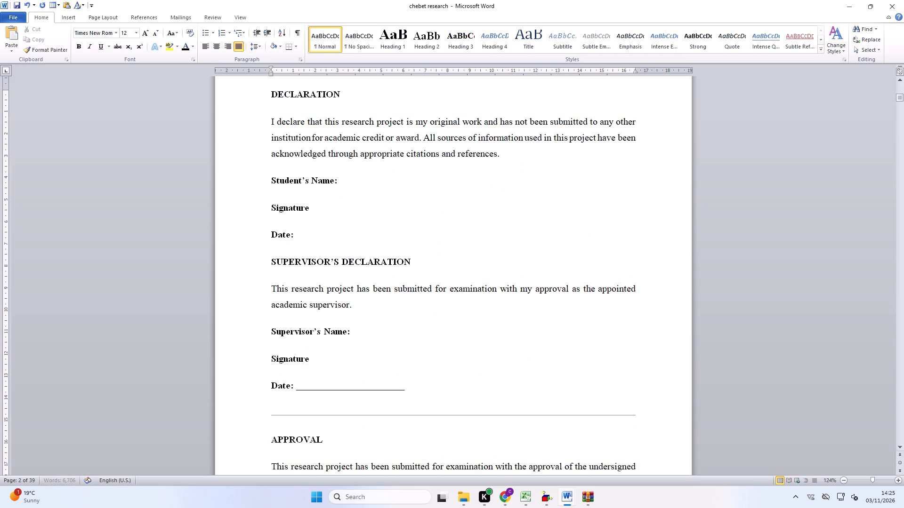
Delete backwards from the divider above APPROVAL, removing it and the supervisor's "Date:" line and cutting "Signature" to "Sig".
left_click(645, 419)
key("BackSpace")
key("BackSpace")
key("BackSpace")
key("BackSpace")
key("BackSpace")
key("BackSpace")
key("BackSpace")
key("BackSpace")
key("BackSpace")
key("BackSpace")
key("BackSpace")
key("BackSpace")
key("BackSpace")
key("BackSpace")
key("BackSpace")
key("BackSpace")
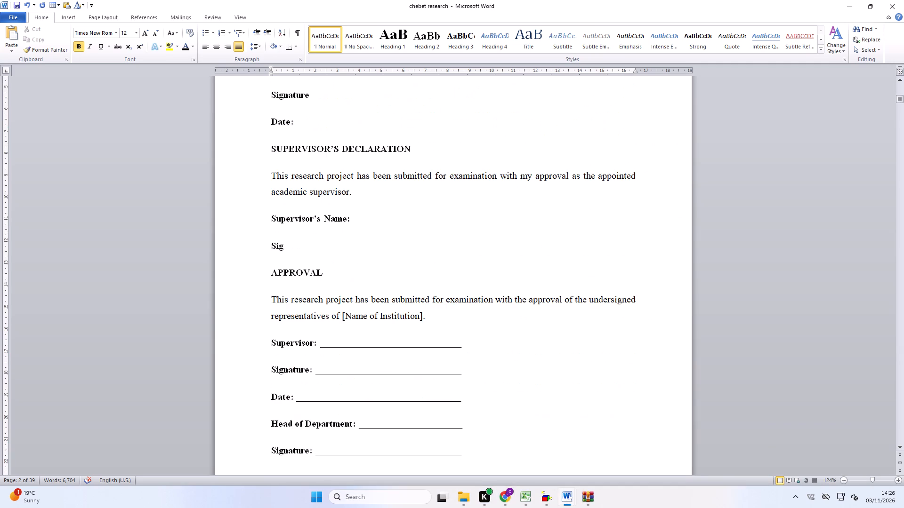
scroll(498, 395, "down", 2)
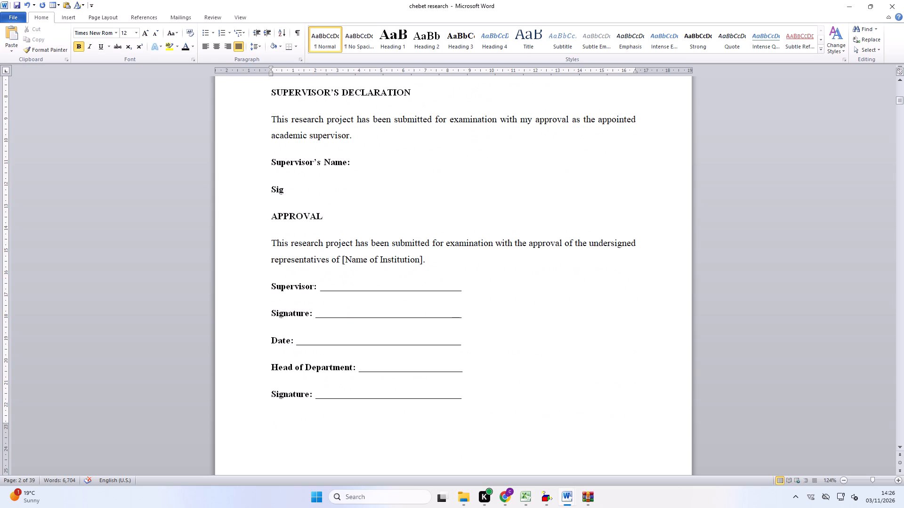
left_click_drag(470, 401, 217, 363)
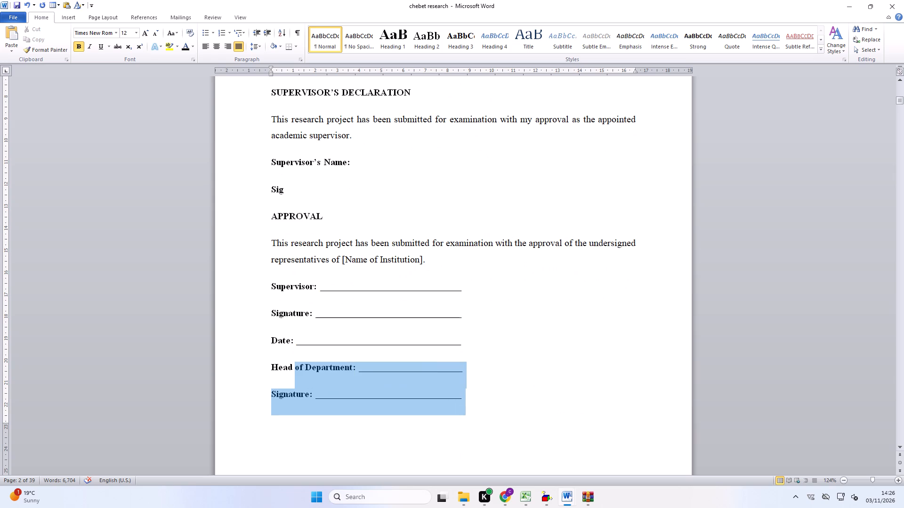
left_click_drag(217, 363, 216, 362)
key("BackSpace")
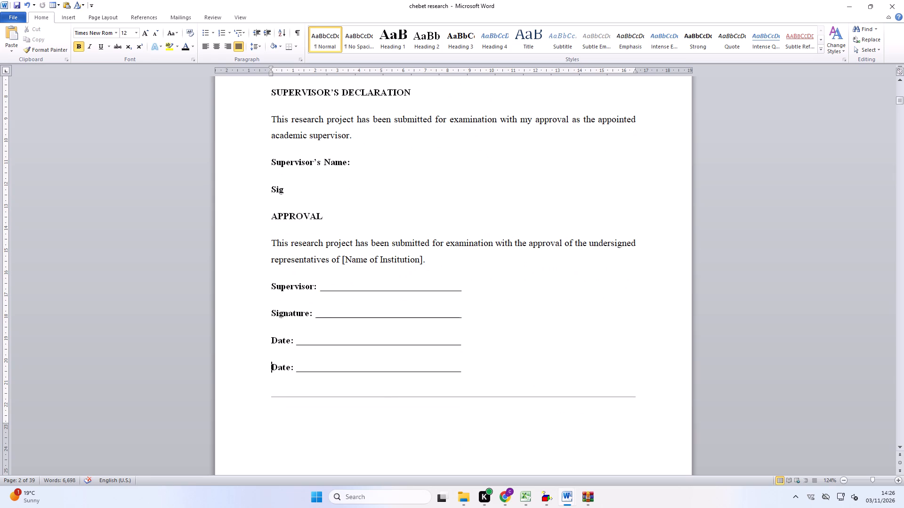
Delete the horizontal divider below the last "Date:" line of the APPROVAL section.
left_click(389, 394)
key("BackSpace")
Remove the underscore fill-in line after the last "Date:" in the APPROVAL section.
left_click(465, 377)
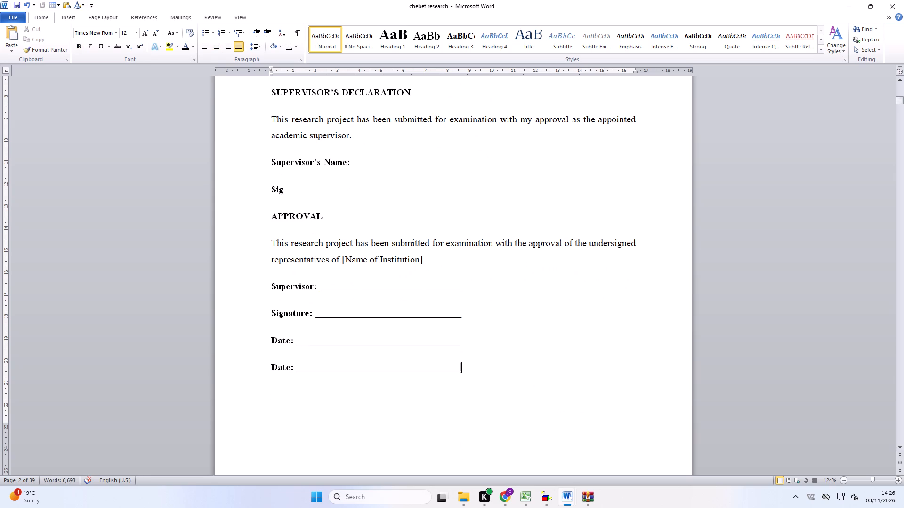
key("BackSpace")
key("BackSpace")
key("BackSpace")
key("BackSpace")
key("BackSpace")
key("BackSpace")
key("BackSpace")
key("BackSpace")
key("BackSpace")
key("BackSpace")
key("BackSpace")
key("BackSpace")
key("BackSpace")
key("BackSpace")
key("BackSpace")
key("BackSpace")
key("BackSpace")
key("BackSpace")
key("BackSpace")
key("BackSpace")
key("BackSpace")
key("BackSpace")
Remove the underscore fill-in line after the first "Date:" in the APPROVAL section.
left_click(464, 346)
key("BackSpace")
key("BackSpace")
key("BackSpace")
key("BackSpace")
key("BackSpace")
key("BackSpace")
key("BackSpace")
key("BackSpace")
key("BackSpace")
key("BackSpace")
key("BackSpace")
key("BackSpace")
key("BackSpace")
key("BackSpace")
key("BackSpace")
key("BackSpace")
key("BackSpace")
key("BackSpace")
key("BackSpace")
key("BackSpace")
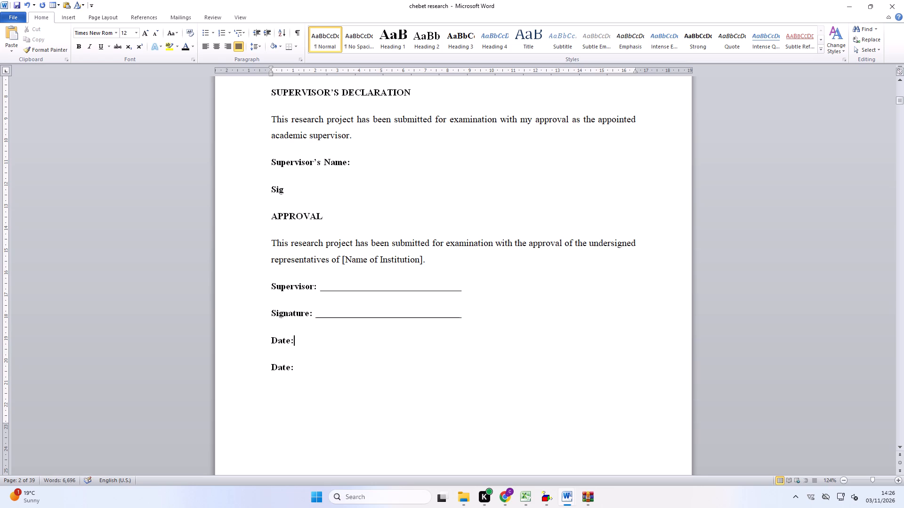
Remove the underscore fill-in line after "Signature:" in the APPROVAL section.
left_click(473, 320)
key("BackSpace")
key("BackSpace")
key("BackSpace")
key("BackSpace")
key("BackSpace")
key("BackSpace")
key("BackSpace")
key("BackSpace")
key("BackSpace")
key("BackSpace")
key("BackSpace")
key("BackSpace")
key("BackSpace")
key("BackSpace")
key("BackSpace")
key("BackSpace")
key("BackSpace")
key("BackSpace")
key("BackSpace")
key("BackSpace")
key("BackSpace")
key("BackSpace")
key("BackSpace")
key("BackSpace")
Remove the underscore fill-in line after "Supervisor:" in the APPROVAL section.
left_click(469, 290)
key("BackSpace")
key("BackSpace")
key("BackSpace")
key("BackSpace")
key("BackSpace")
key("BackSpace")
key("BackSpace")
key("BackSpace")
key("BackSpace")
key("BackSpace")
key("BackSpace")
key("BackSpace")
key("BackSpace")
key("BackSpace")
key("BackSpace")
key("BackSpace")
key("BackSpace")
key("BackSpace")
key("BackSpace")
key("BackSpace")
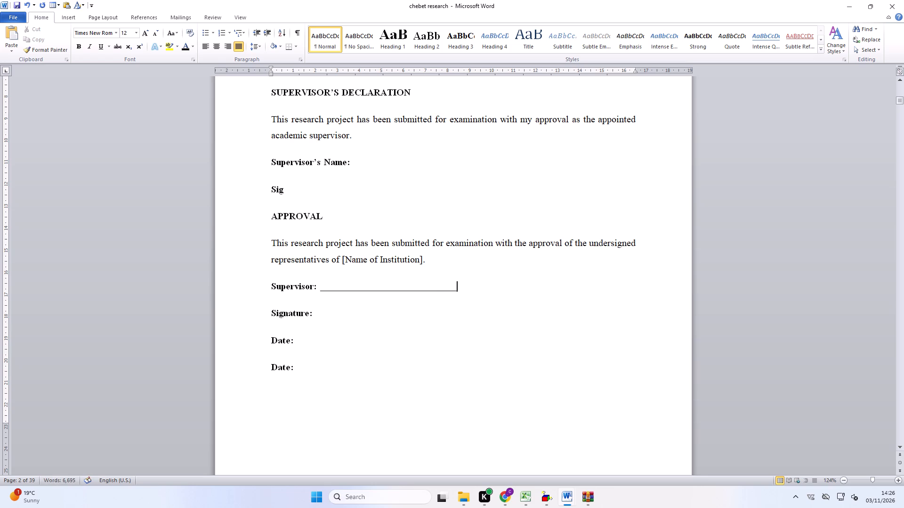
Replace the "[Name of Institution]" placeholder in the APPROVAL paragraph with a blank gap of about 20 spaces before the full stop.
left_click(422, 262)
key("BackSpace")
key("BackSpace")
key("BackSpace")
key("BackSpace")
key("BackSpace")
key("BackSpace")
key("BackSpace")
key("BackSpace")
key("BackSpace")
key("BackSpace")
key("BackSpace")
key("BackSpace")
key("BackSpace")
key("BackSpace")
key("BackSpace")
key("BackSpace")
key("BackSpace")
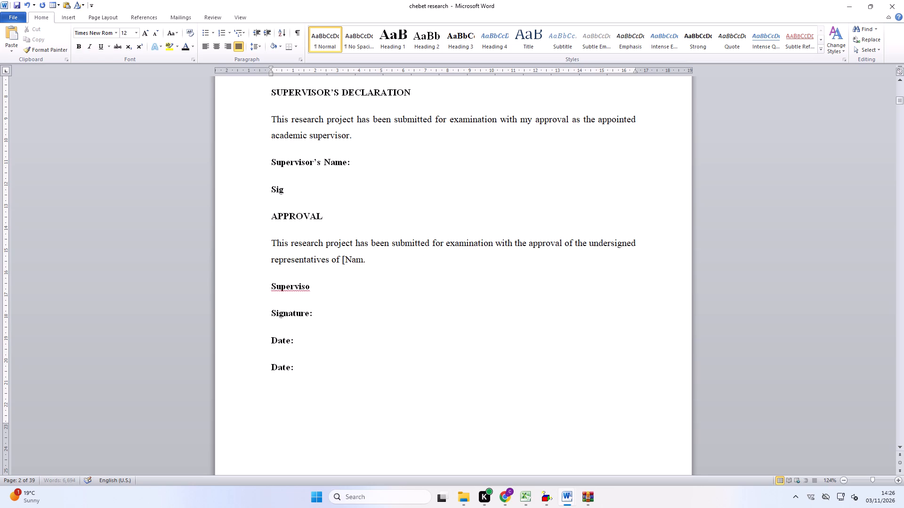
key("BackSpace")
key("BackSpace")
key("BackSpace")
key("BackSpace")
key("space")
key("space")
key("space")
key("space")
key("space")
key("space")
key("space")
key("space")
key("space")
key("space")
key("space")
key("space")
key("space")
key("space")
key("space")
key("space")
key("space")
key("space")
key("space")
key("space")
Centre the DEDICATION heading.
scroll(396, 332, "down", 11)
left_click_drag(367, 239, 250, 231)
left_click(217, 49)
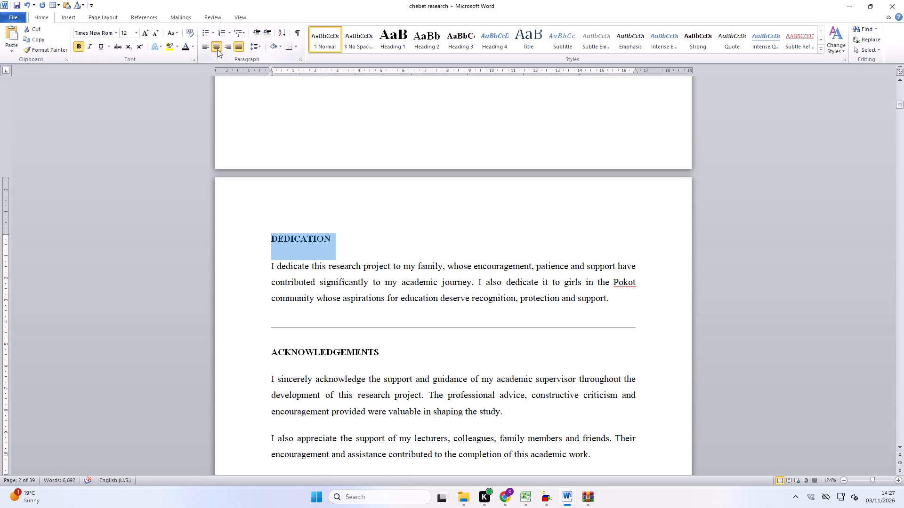
Replace the divider below the dedication paragraph with enough blank lines for ACKNOWLEDGEMENTS to start on a new page.
left_click(531, 333)
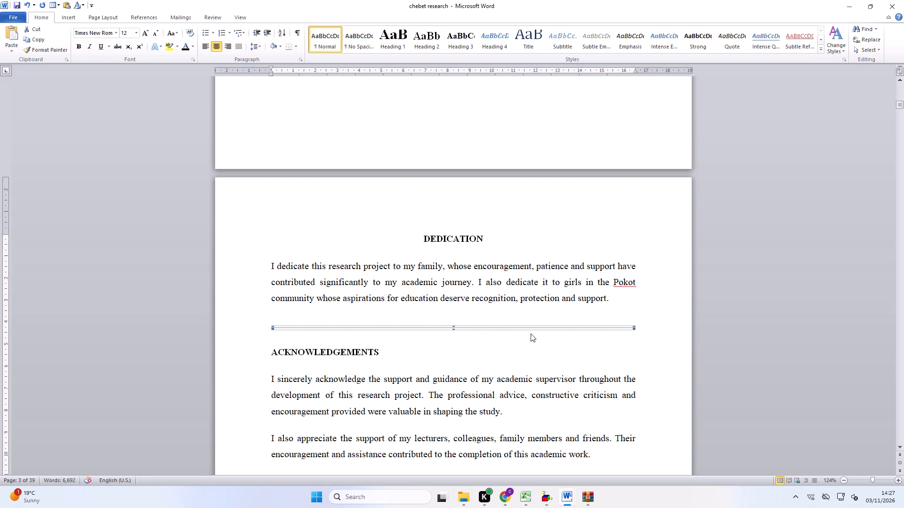
key("BackSpace")
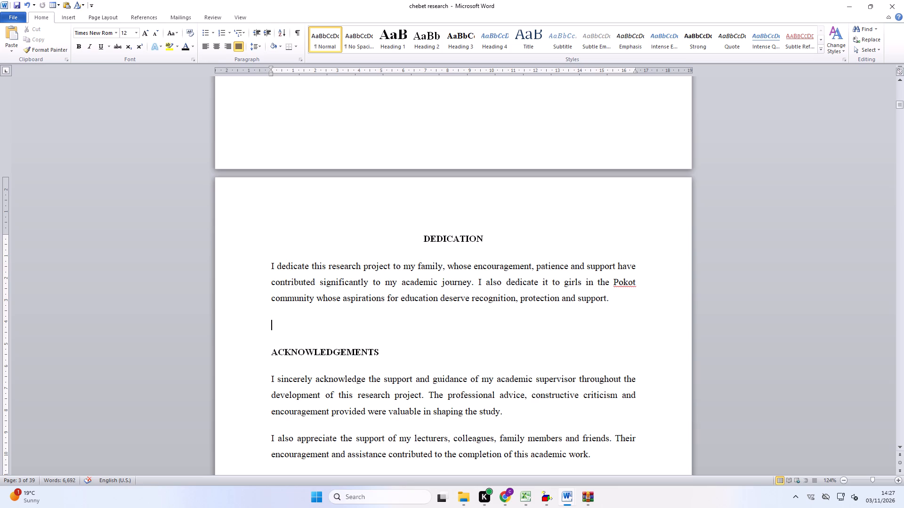
key("Return")
key("Return")
key("Return")
key("Return")
key("Return")
key("Return")
key("Return")
key("Return")
key("Return")
key("Return")
key("Return")
key("Return")
key("Return")
key("Return")
key("Return")
key("Return")
scroll(528, 349, "down", 5)
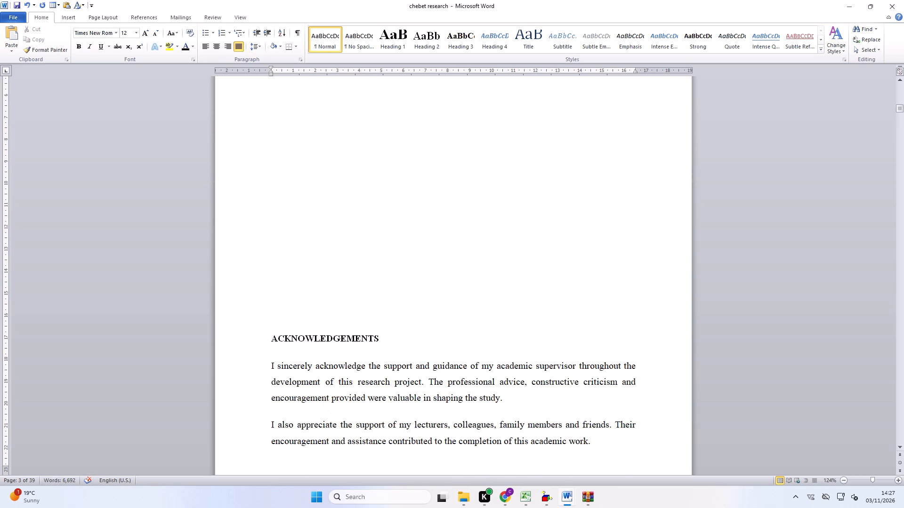
key("Return")
key("Return")
key("Return")
key("Return")
key("Return")
key("Return")
key("Return")
key("Return")
key("Return")
scroll(511, 371, "down", 6)
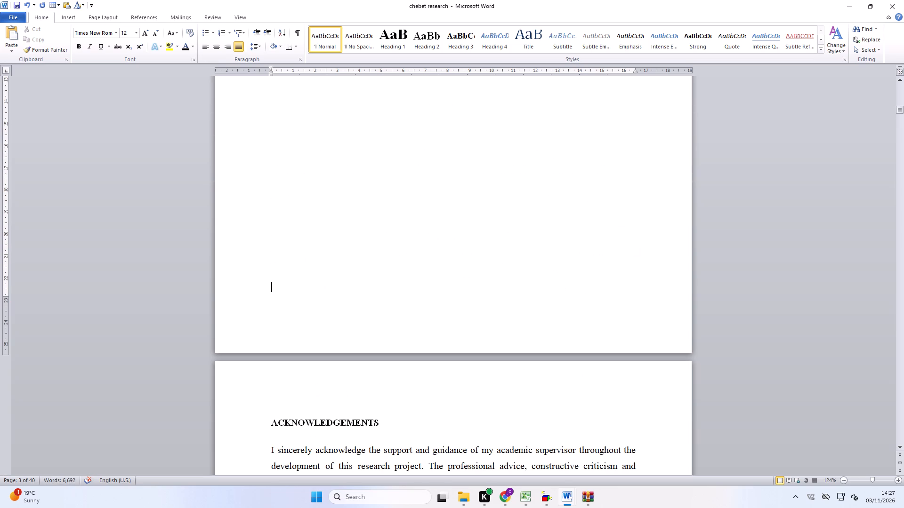
Centre the ACKNOWLEDGEMENTS heading.
left_click_drag(404, 420, 257, 403)
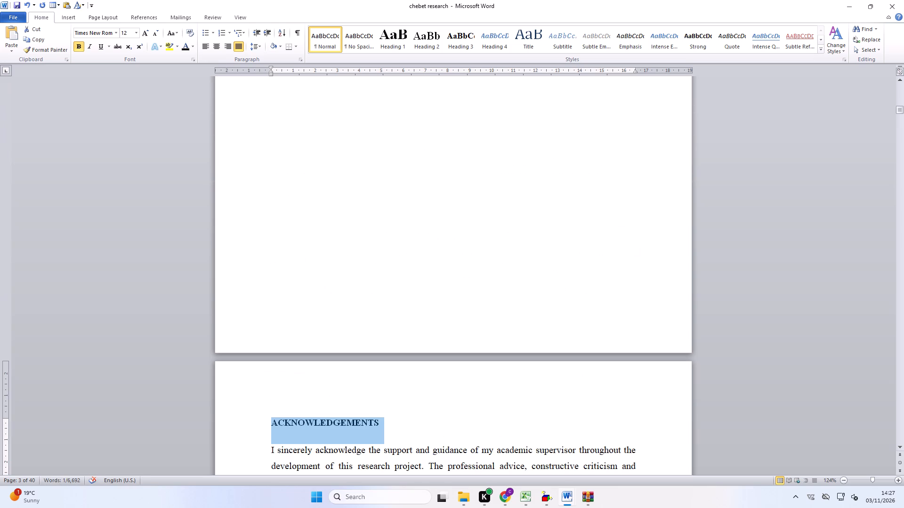
left_click(211, 50)
left_click_drag(453, 497, 456, 486)
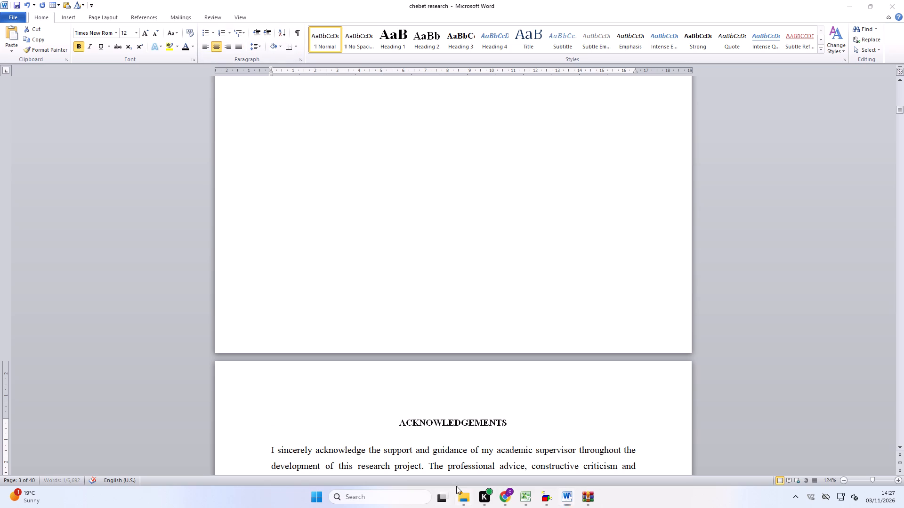
left_click_drag(456, 486, 456, 490)
left_click(459, 456)
left_click(481, 446)
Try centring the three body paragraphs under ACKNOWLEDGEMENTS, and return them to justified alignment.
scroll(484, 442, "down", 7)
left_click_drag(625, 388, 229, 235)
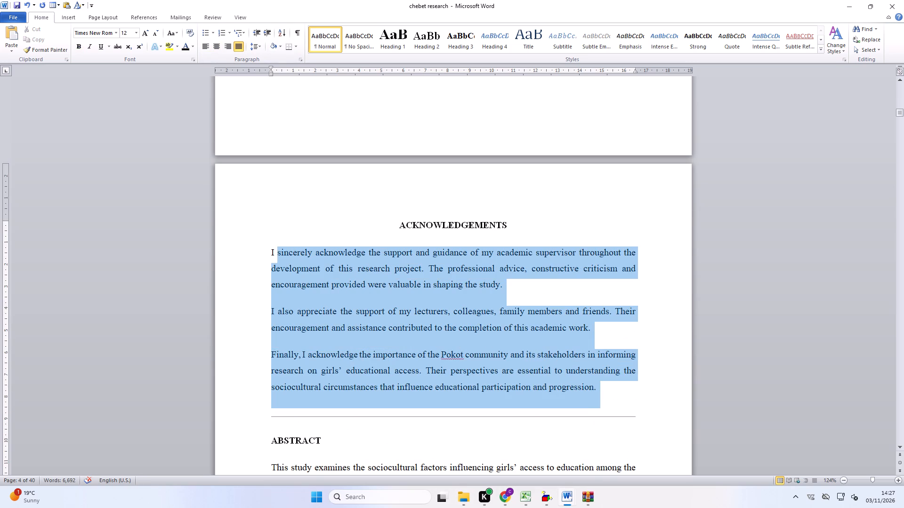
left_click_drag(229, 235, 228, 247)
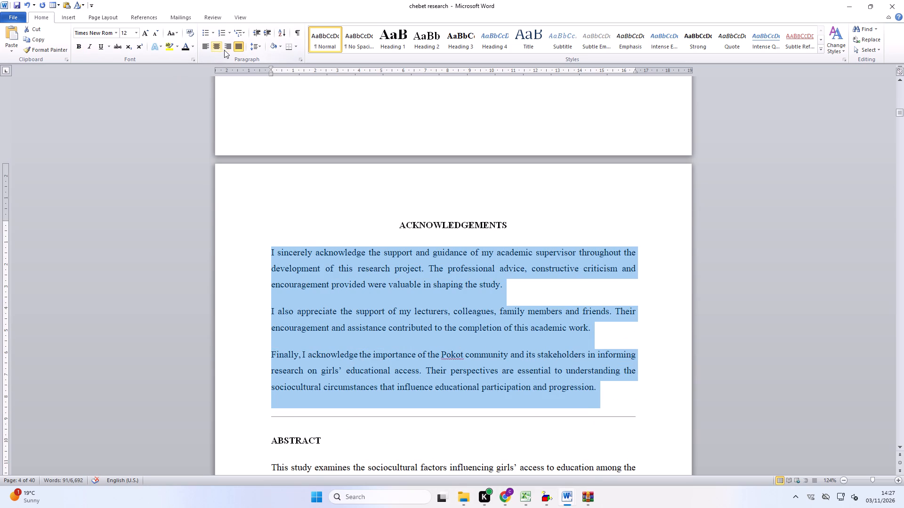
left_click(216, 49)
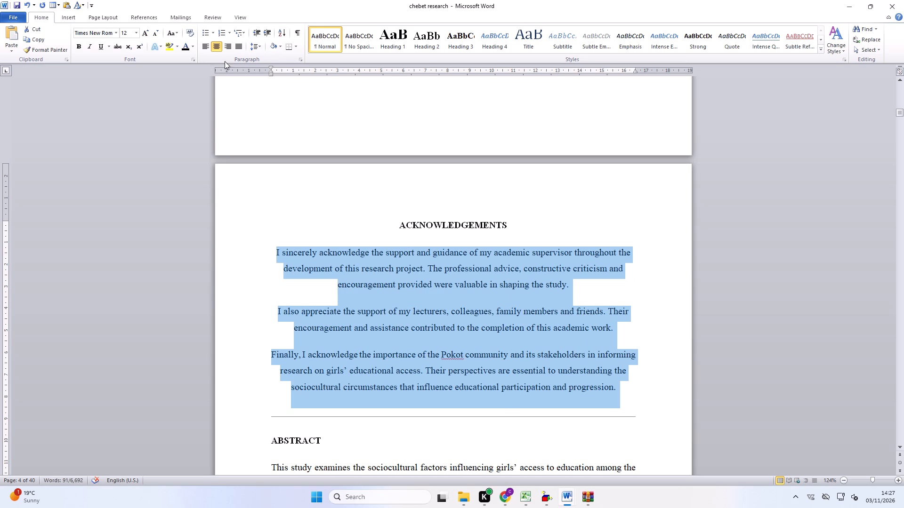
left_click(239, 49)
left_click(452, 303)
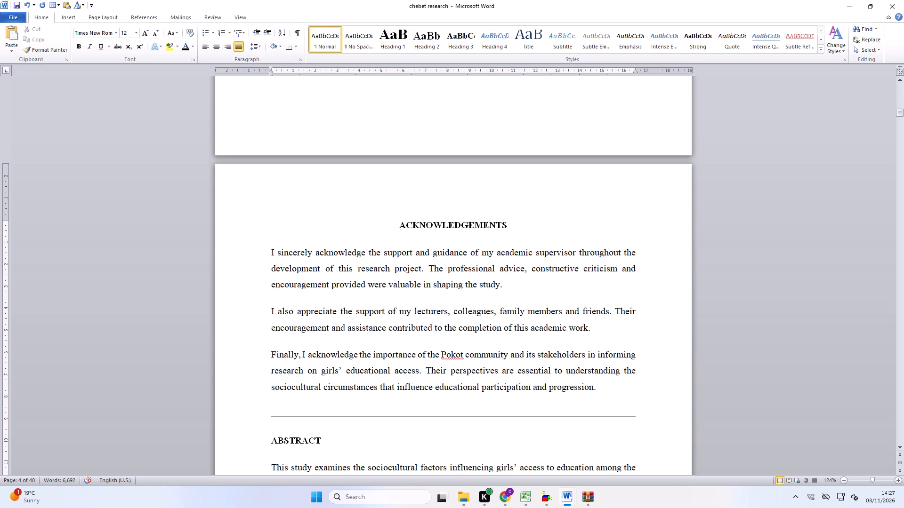
Replace the divider below the last acknowledgements paragraph with enough blank lines for ABSTRACT to start on a new page.
left_click(470, 416)
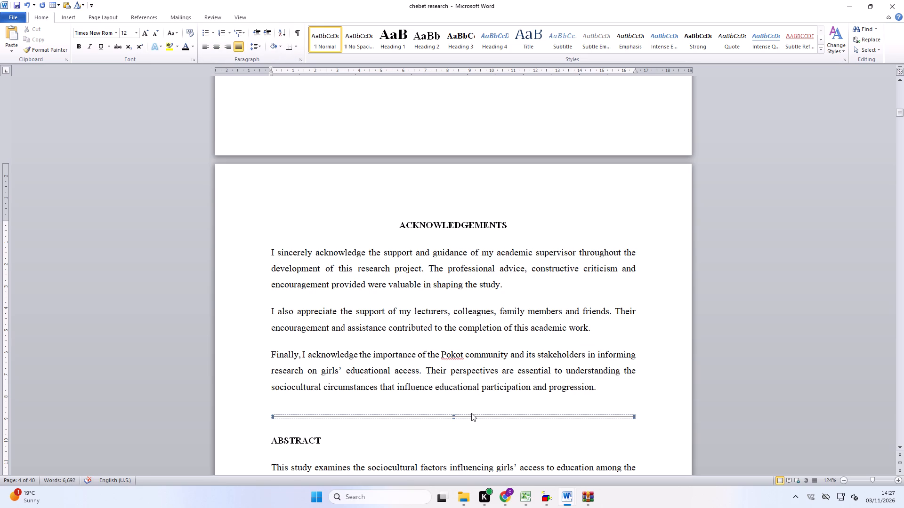
key("BackSpace")
key("Return")
key("Return")
key("Return")
key("Return")
key("Return")
key("Return")
key("Return")
key("Return")
key("Return")
key("Return")
key("Return")
key("Return")
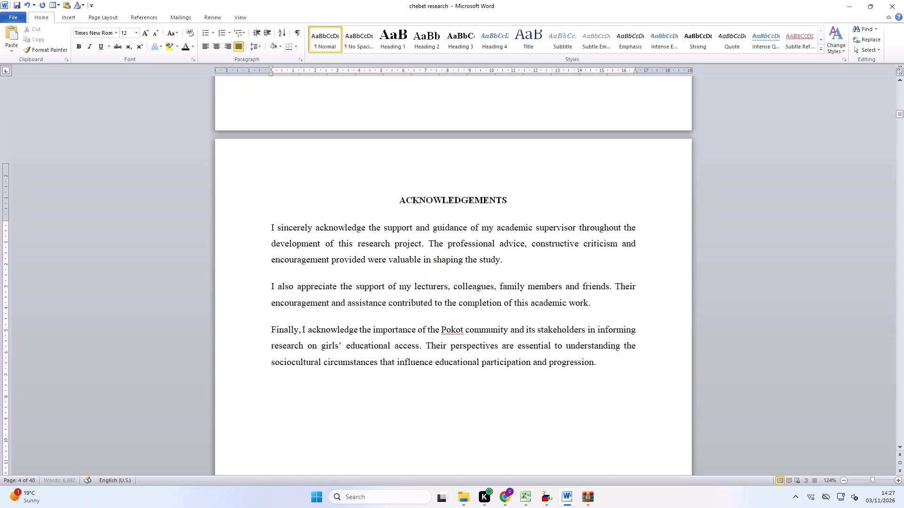
key("Return")
key("Return")
key("Return")
scroll(358, 456, "down", 6)
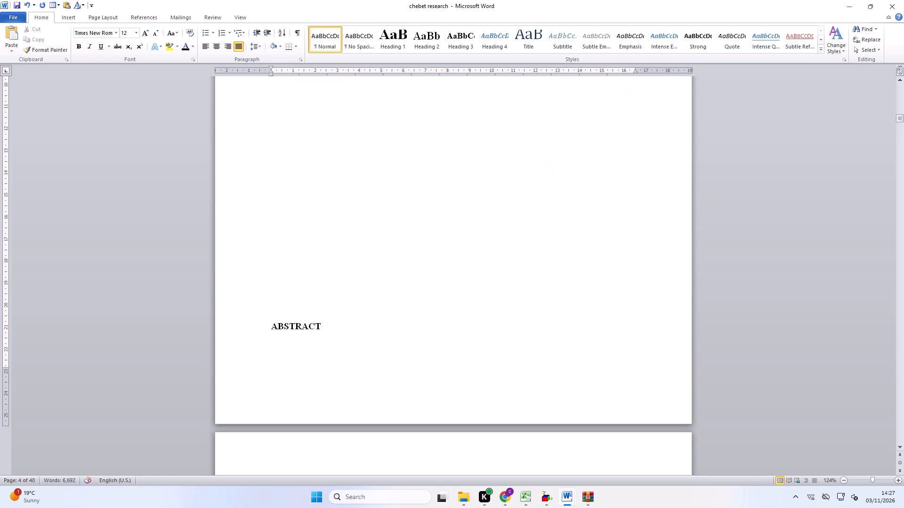
key("Return")
key("Return")
key("Return")
scroll(366, 467, "down", 4)
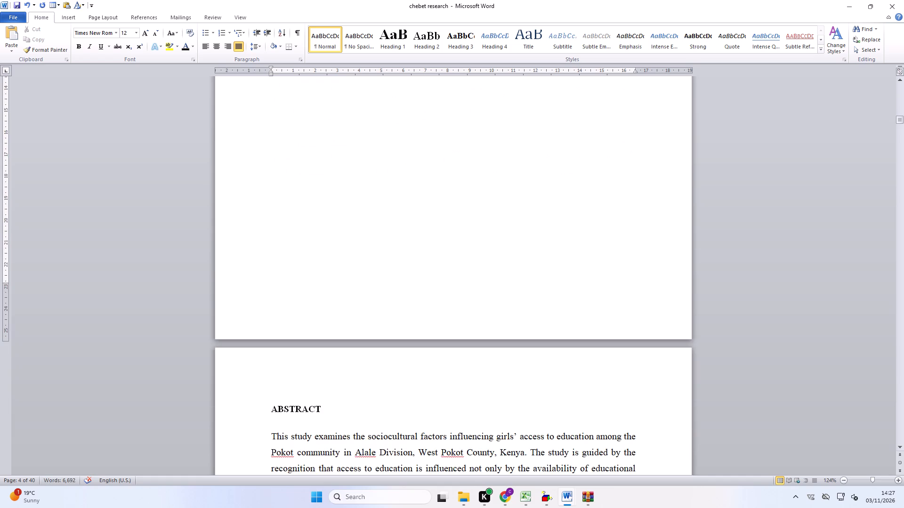
Centre the ABSTRACT heading.
left_click_drag(347, 383, 235, 361)
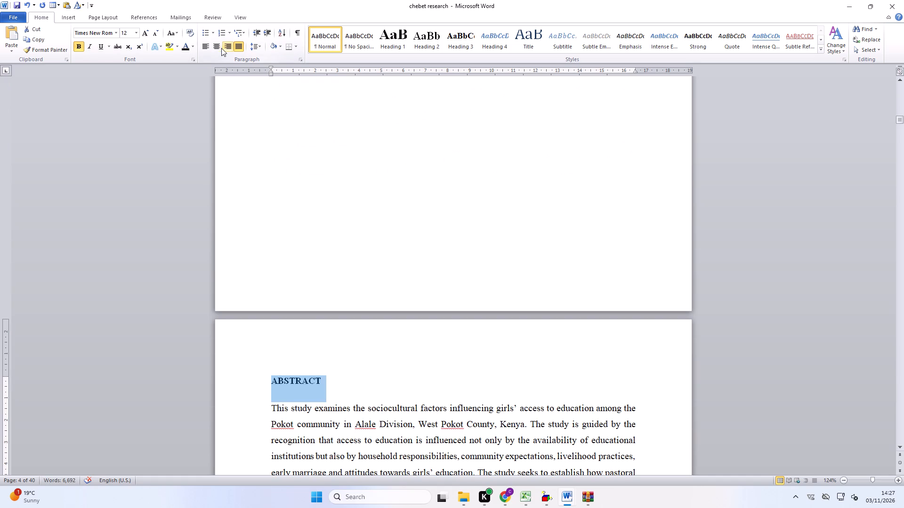
left_click(221, 48)
left_click_drag(457, 382, 459, 389)
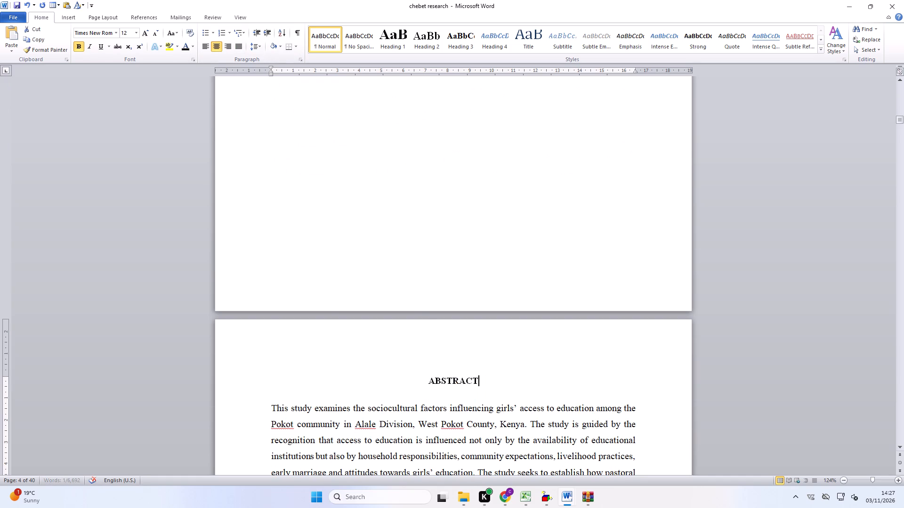
scroll(540, 456, "down", 6)
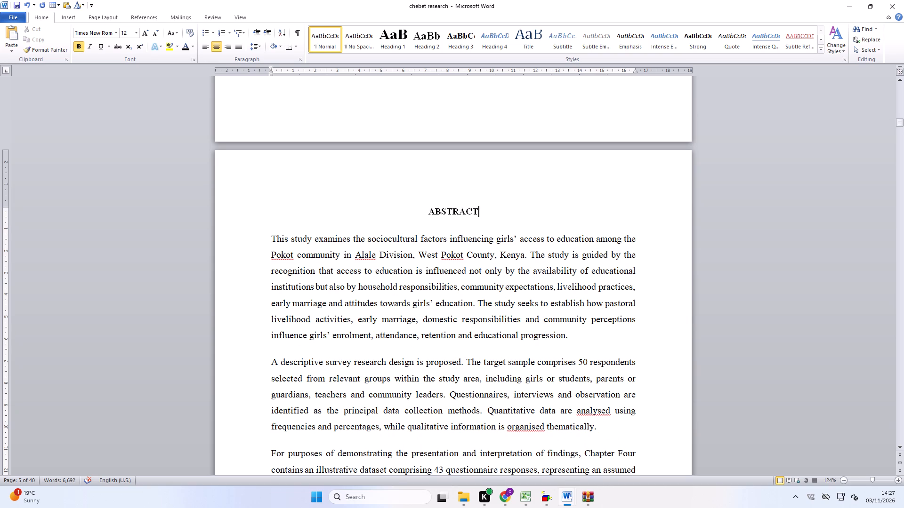
Merge the body paragraphs under ABSTRACT into one continuous paragraph, with a space between the joined sentences.
left_click(263, 363)
left_click(268, 363)
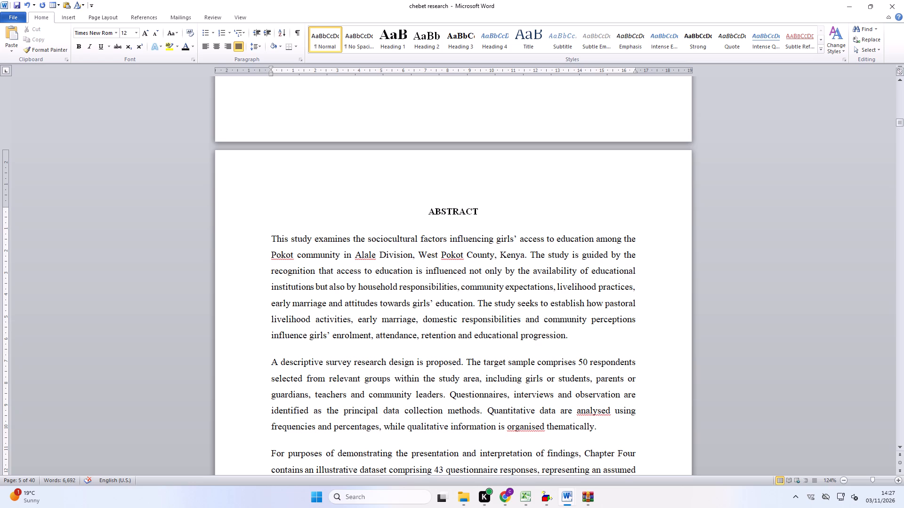
key("BackSpace")
key("space")
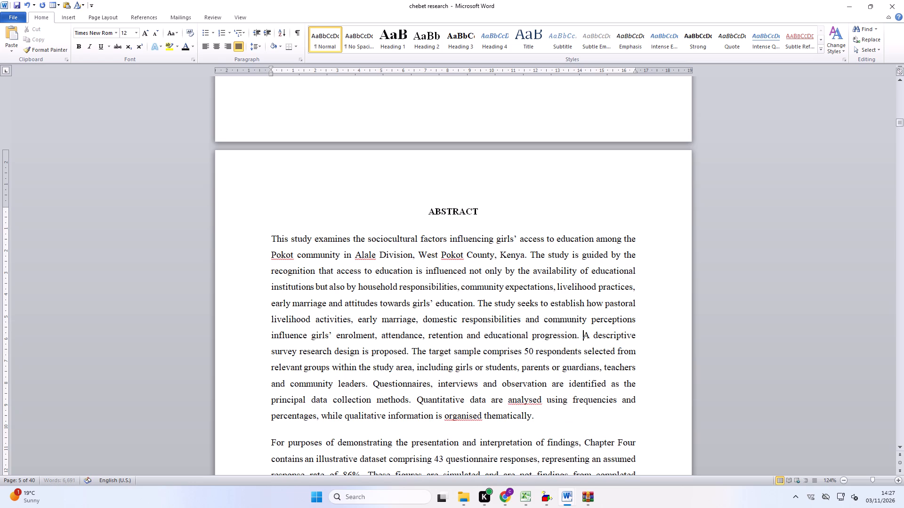
left_click(269, 441)
key("BackSpace")
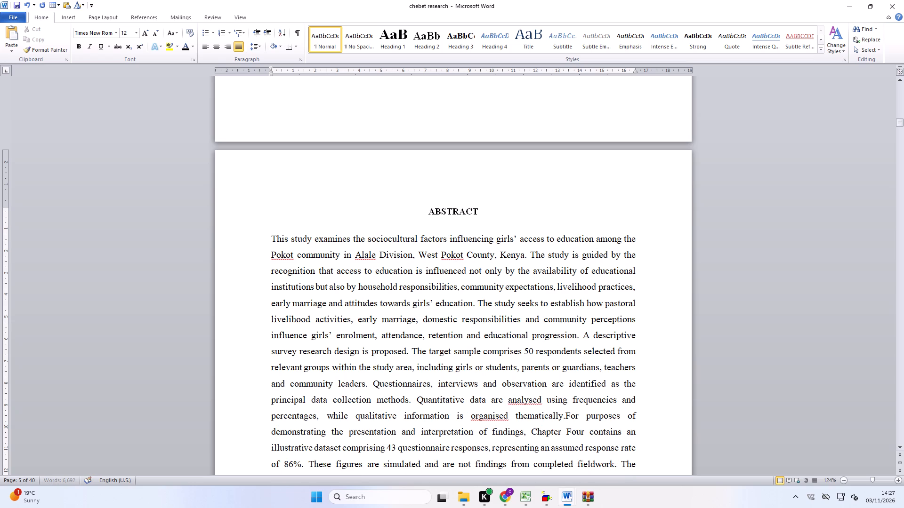
key("space")
scroll(279, 435, "down", 5)
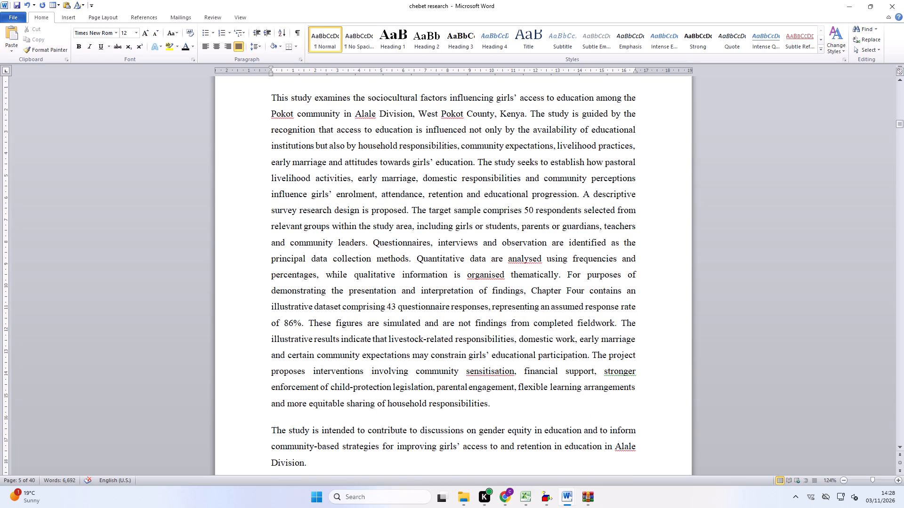
scroll(274, 443, "down", 3)
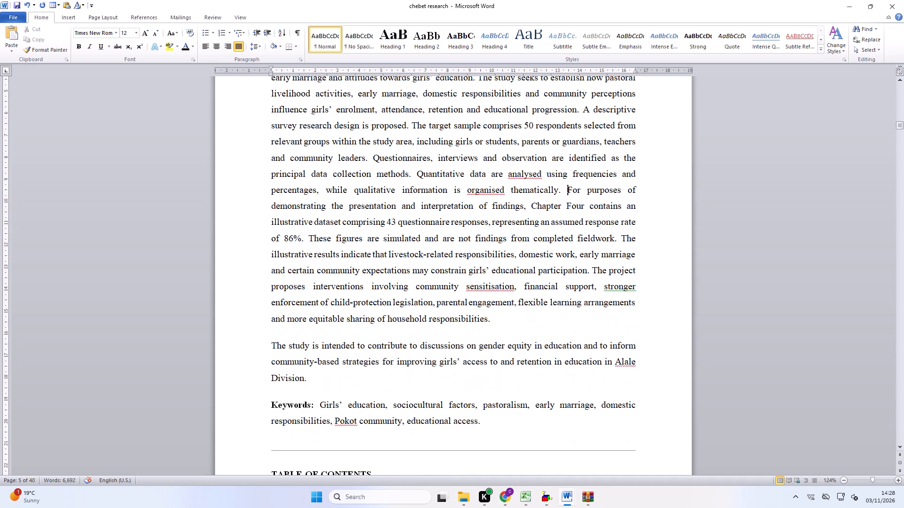
left_click(271, 342)
key("BackSpace")
key("space")
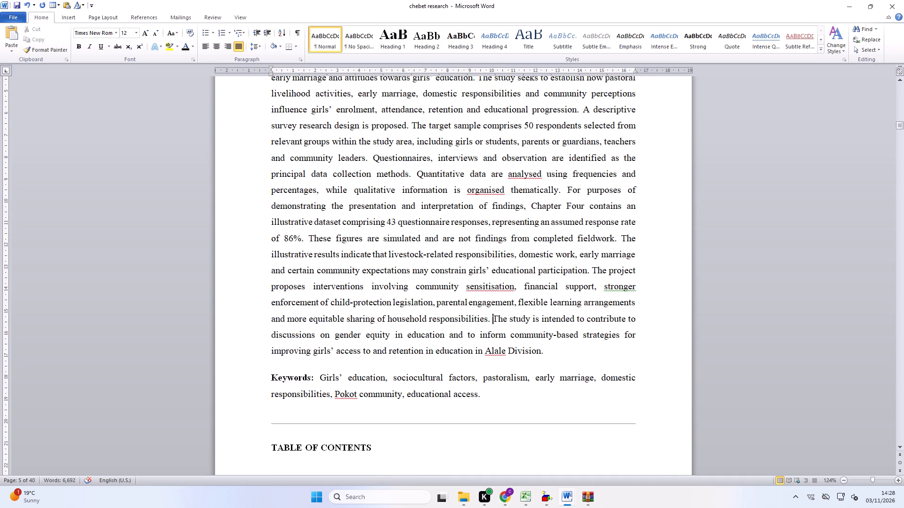
Delete the Keywords paragraph at the end of the abstract.
left_click_drag(494, 394, 323, 373)
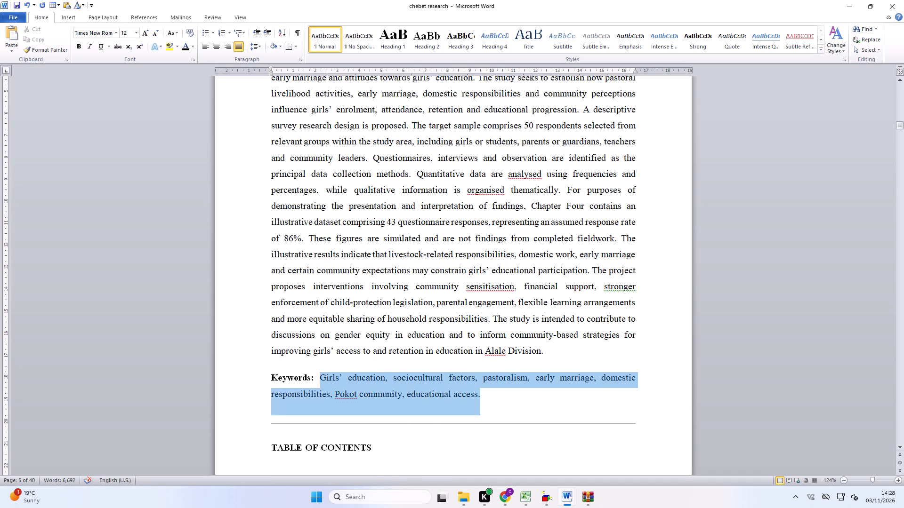
left_click_drag(323, 373, 248, 375)
key("BackSpace")
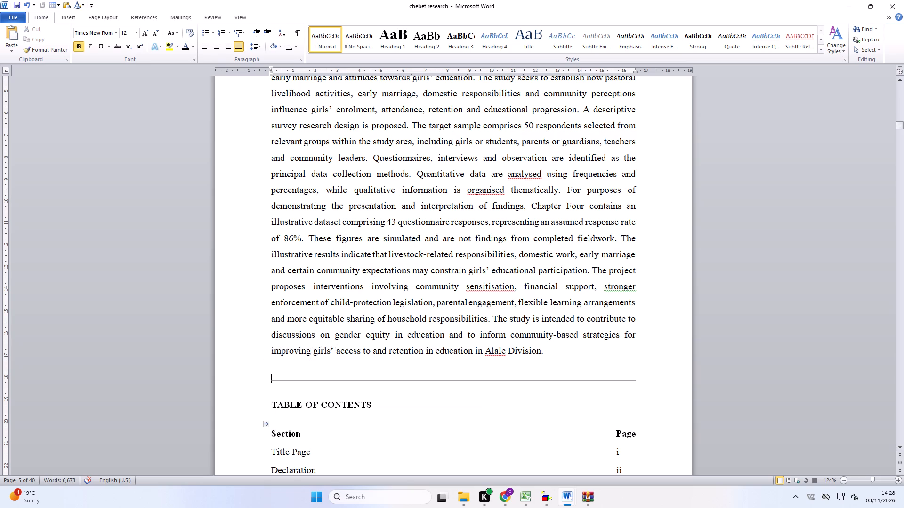
Replace the divider below the abstract with enough blank lines for TABLE OF CONTENTS to start on a new page.
left_click(421, 379)
key("BackSpace")
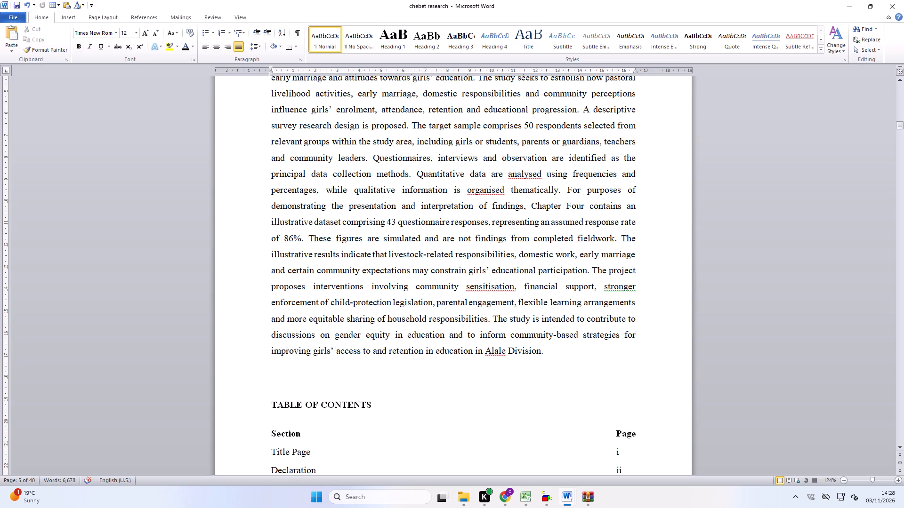
key("Return")
key("Return")
key("Return")
key("Return")
key("Return")
key("Return")
key("Return")
key("Return")
key("Return")
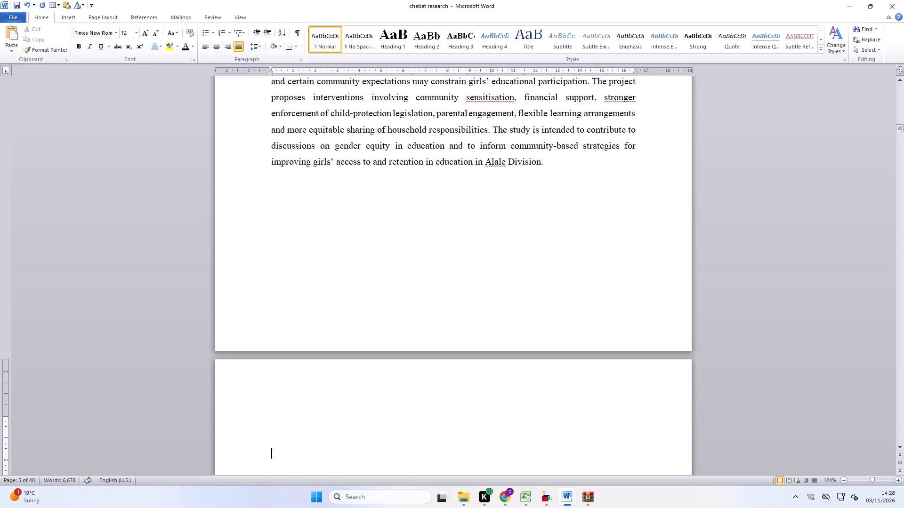
scroll(362, 407, "down", 3)
key("BackSpace")
key("BackSpace")
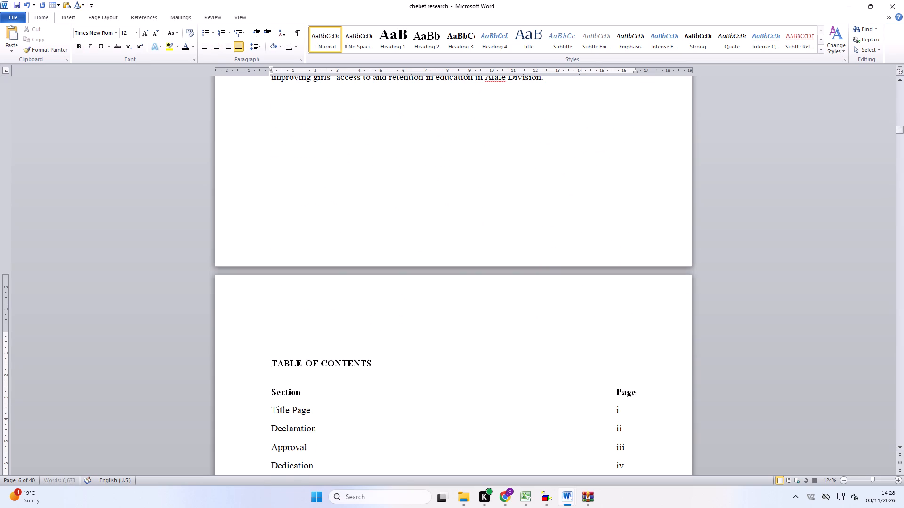
Centre the TABLE OF CONTENTS heading and remove the extra blank line above it.
left_click_drag(379, 364, 268, 354)
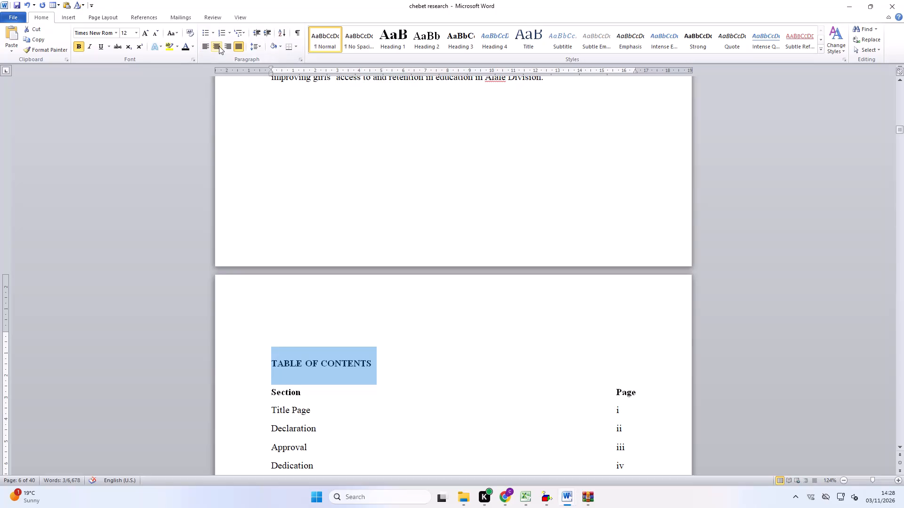
left_click(219, 46)
left_click(411, 344)
key("BackSpace")
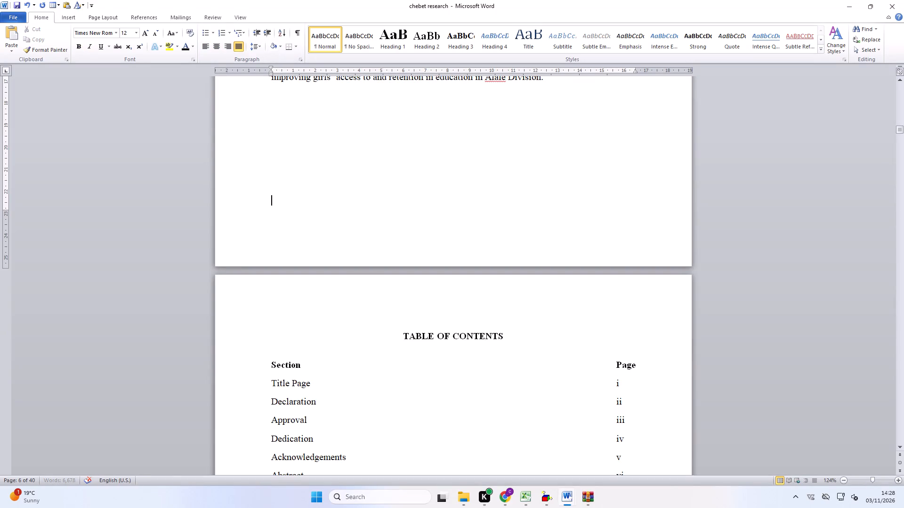
Delete the italic note about provisional page numbers below the table of contents.
scroll(454, 410, "down", 20)
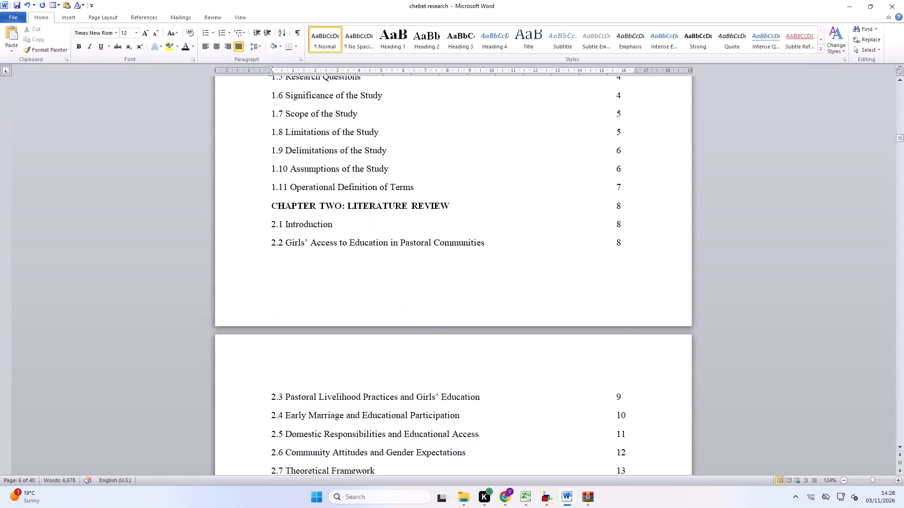
scroll(445, 421, "down", 19)
scroll(439, 415, "down", 16)
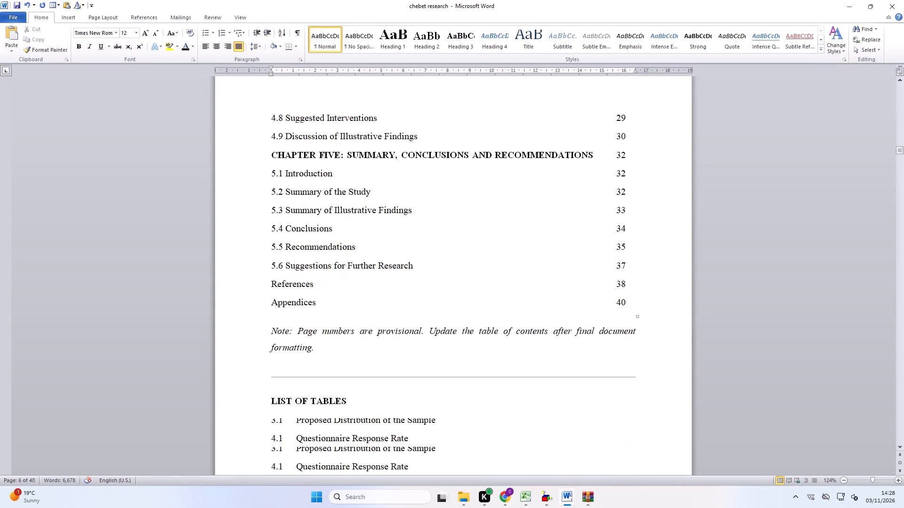
scroll(439, 416, "down", 4)
scroll(438, 418, "up", 4)
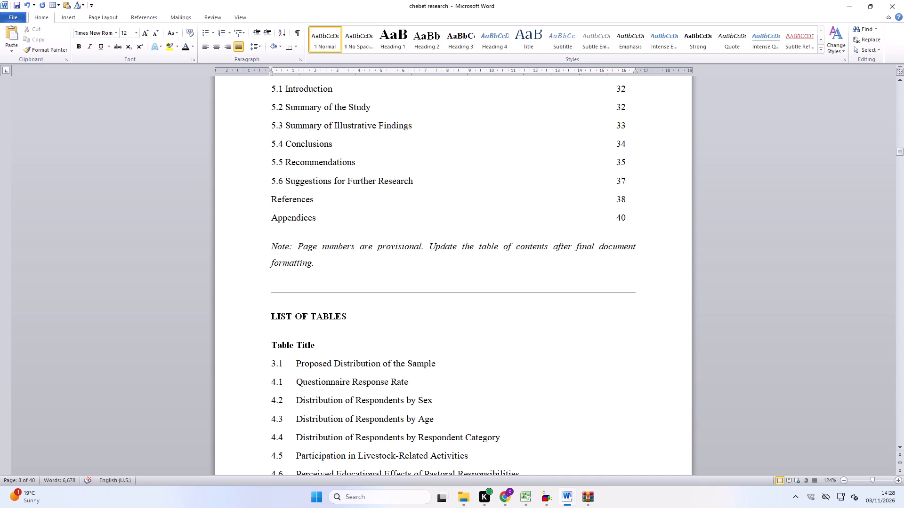
left_click_drag(335, 267, 278, 243)
key("BackSpace")
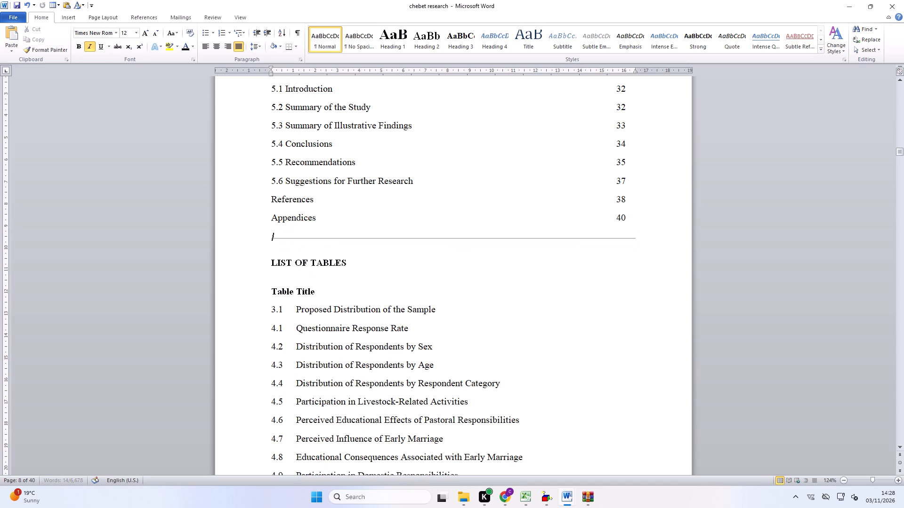
Replace the divider below the table of contents with enough blank lines for LIST OF TABLES to start at the top of a new page.
left_click(393, 238)
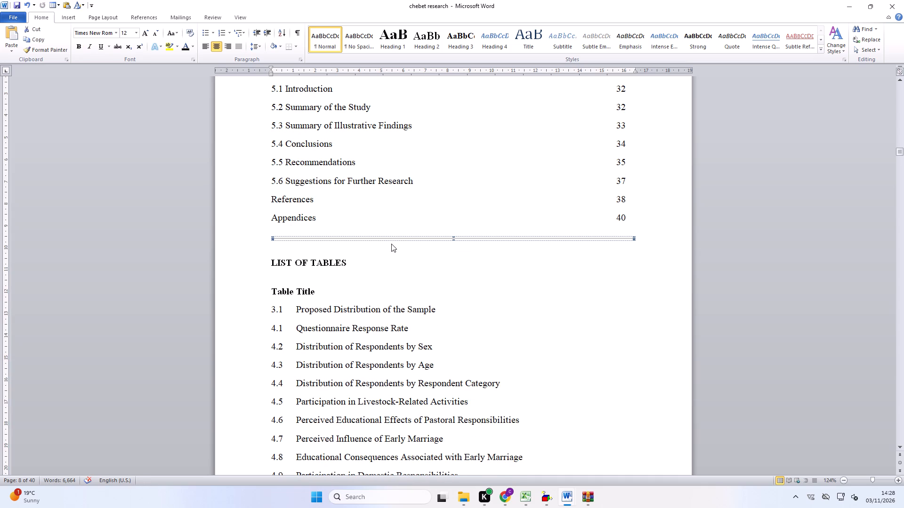
key("Return")
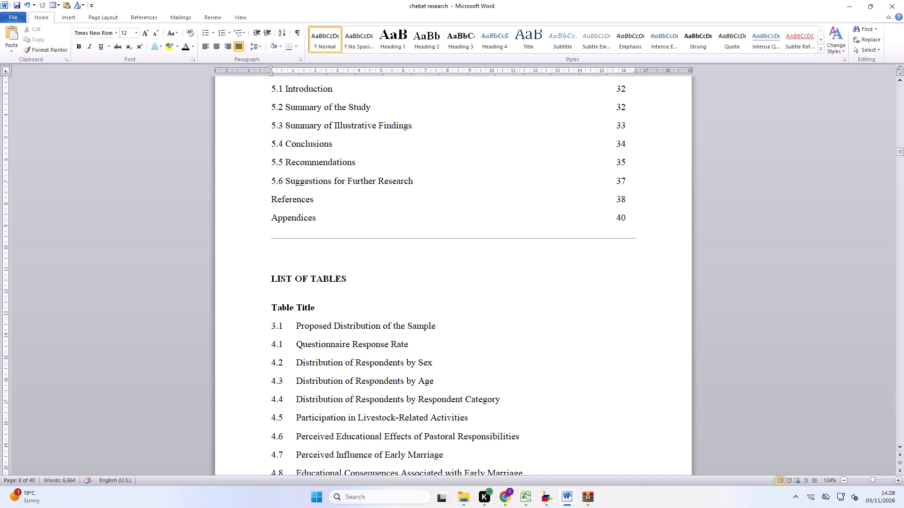
left_click(439, 238)
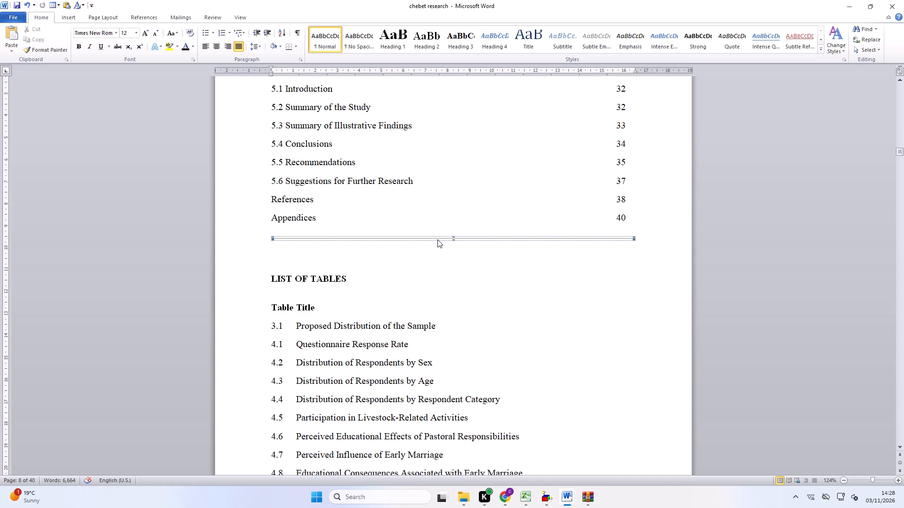
key("Return")
left_click(436, 235)
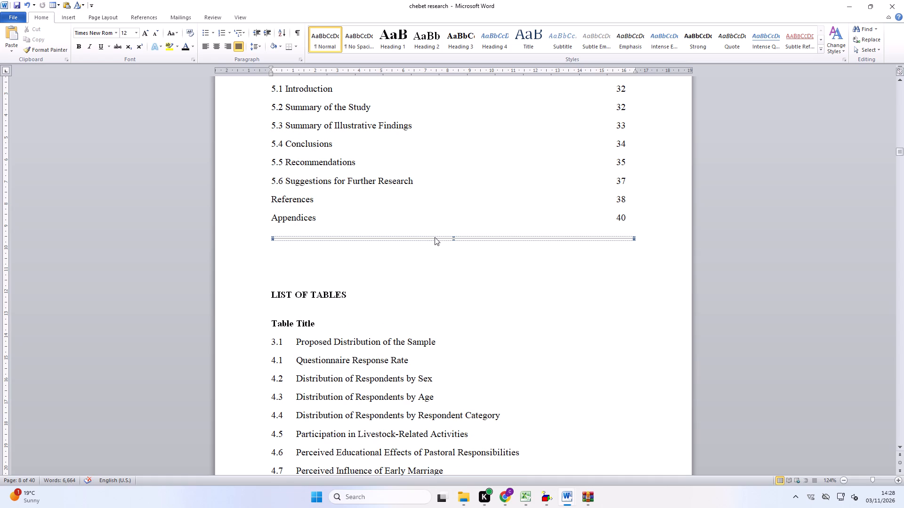
key("BackSpace")
key("Return")
key("Return")
key("Return")
key("Return")
key("Return")
key("Return")
key("Return")
key("Return")
key("Return")
key("Return")
key("Return")
key("Return")
key("Return")
key("Return")
key("Return")
key("Return")
key("Return")
key("Return")
key("Return")
key("Return")
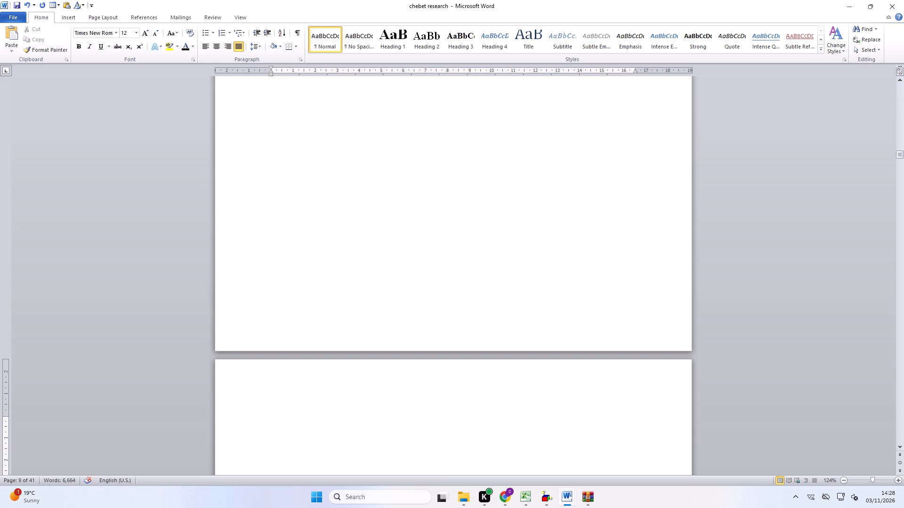
key("BackSpace")
key("BackSpace")
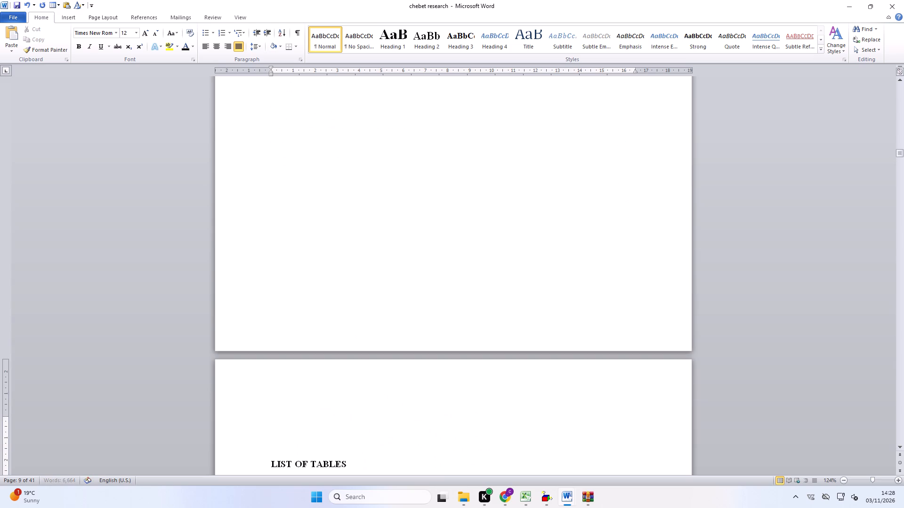
key("BackSpace")
key("BackSpace")
key("BackSpace")
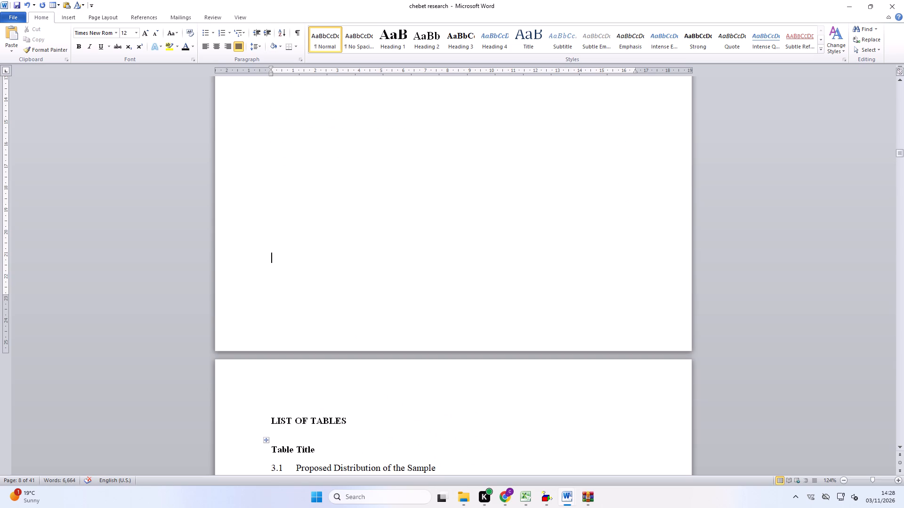
Centre the LIST OF TABLES heading.
left_click_drag(369, 425, 281, 426)
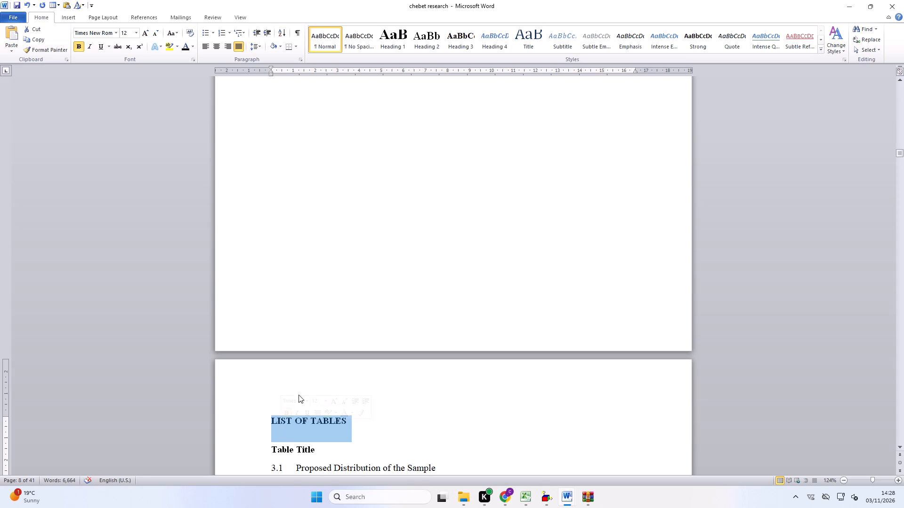
left_click(220, 44)
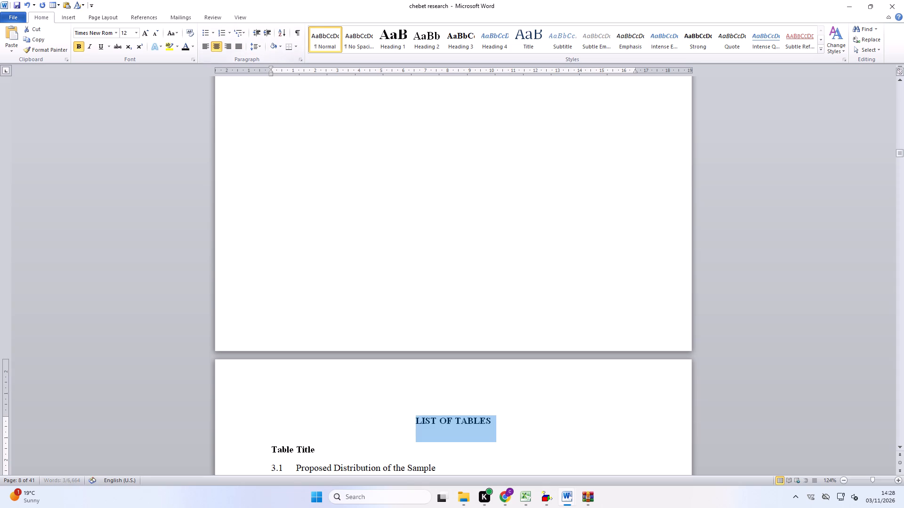
left_click(381, 397)
Delete the "Table" and "Title" header cells from the list of tables, using the shift cells left option.
scroll(385, 378, "down", 5)
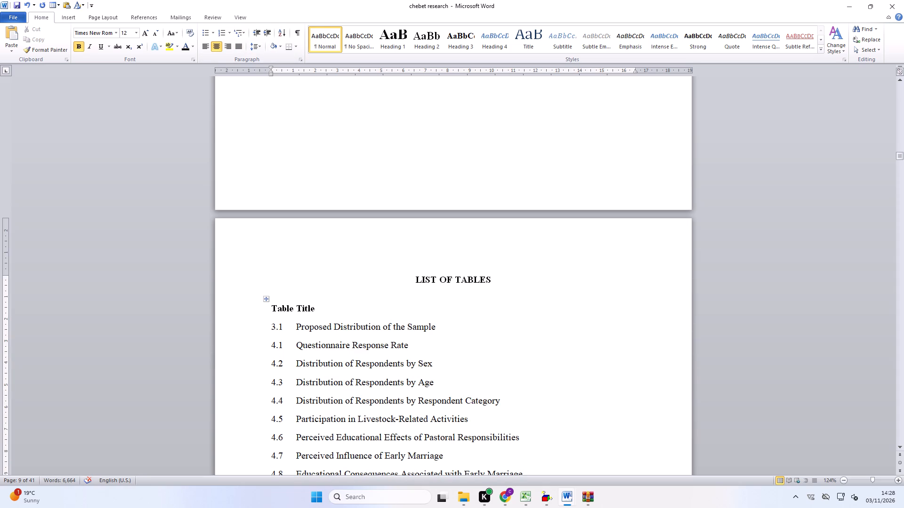
left_click_drag(320, 309, 254, 303)
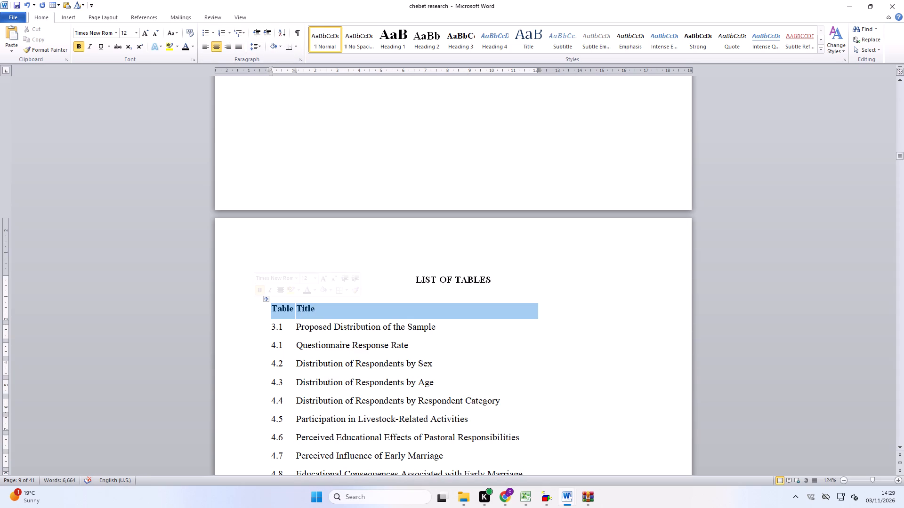
key("BackSpace")
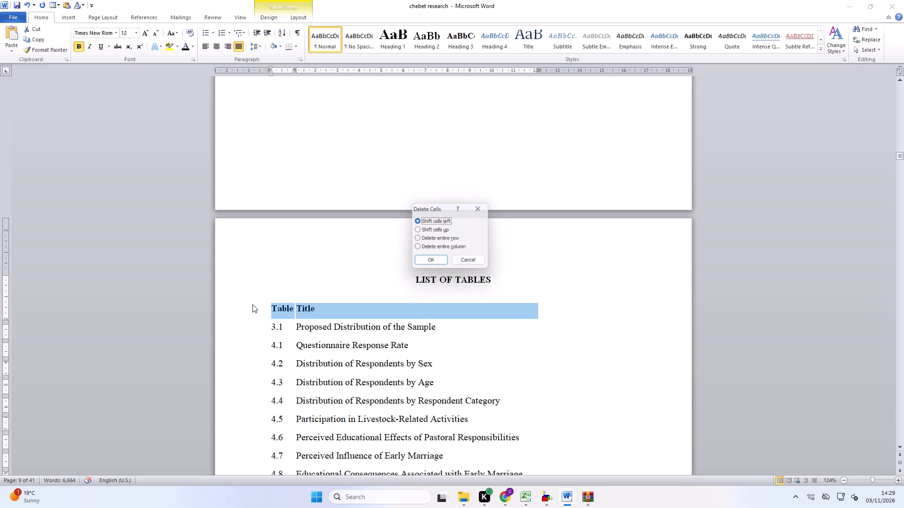
left_click(435, 262)
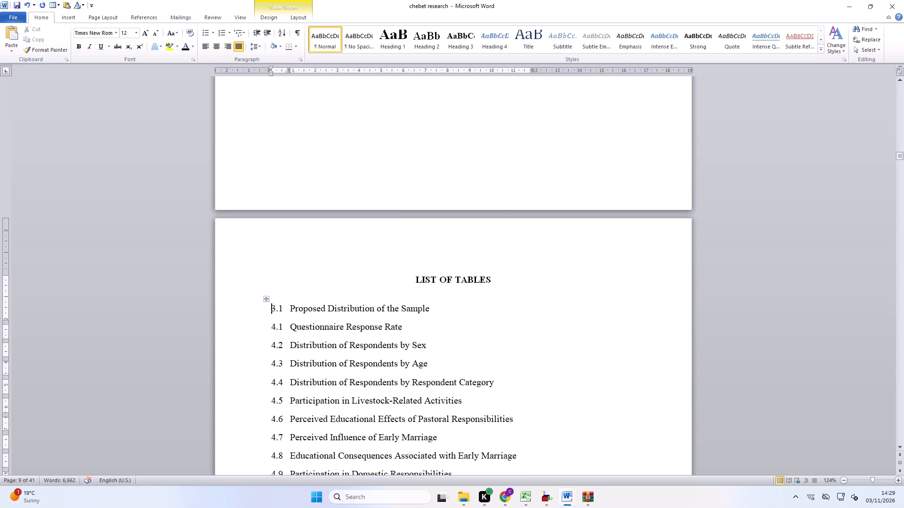
Replace the divider below the list of tables with enough blank lines for LIST OF ABBREVIATIONS AND ACRONYMS to start on a new page.
scroll(471, 365, "down", 7)
left_click(431, 352)
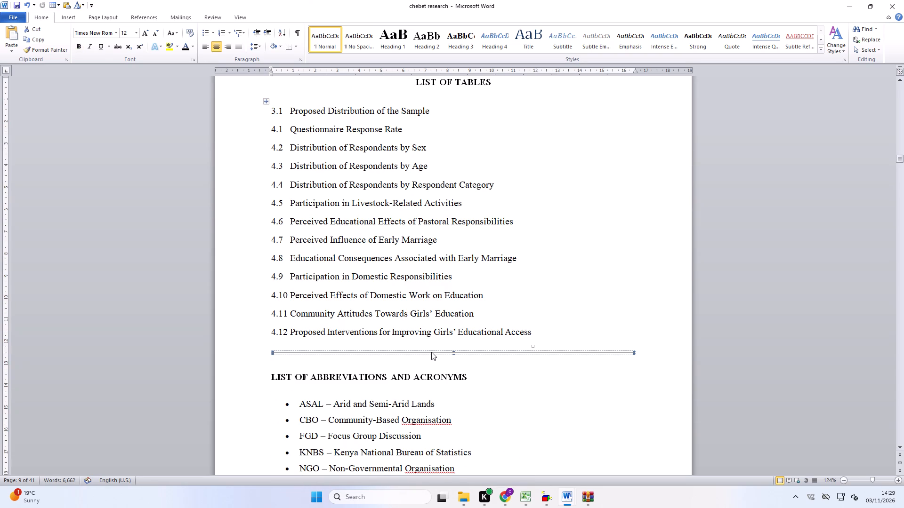
key("BackSpace")
key("Return")
key("Return")
key("Return")
key("Return")
key("Return")
key("Return")
key("Return")
key("Return")
key("Return")
key("Return")
key("Return")
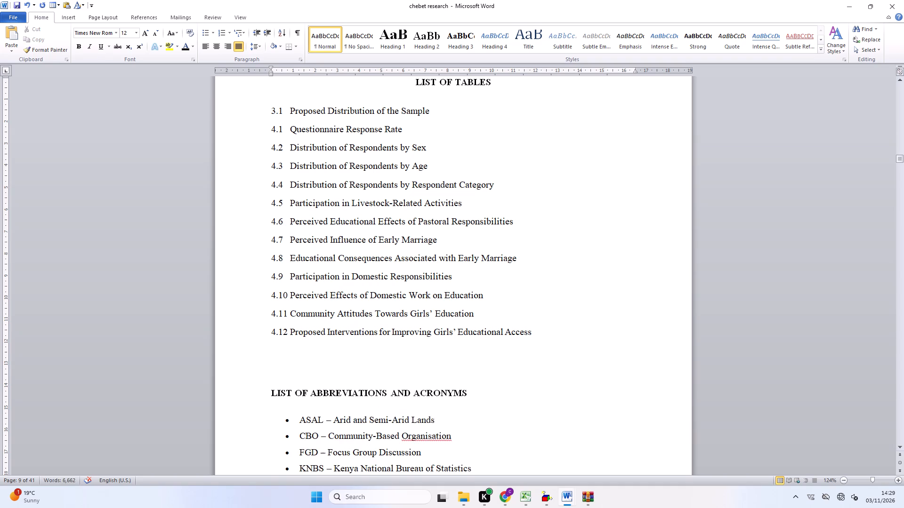
scroll(423, 360, "down", 6)
key("Return")
key("Return")
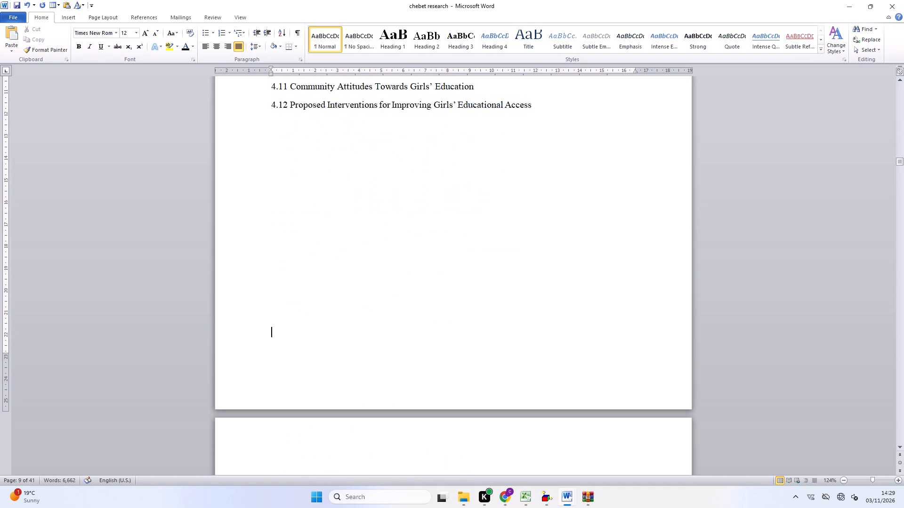
Centre the LIST OF ABBREVIATIONS AND ACRONYMS heading.
scroll(485, 408, "down", 5)
left_click_drag(481, 339, 242, 334)
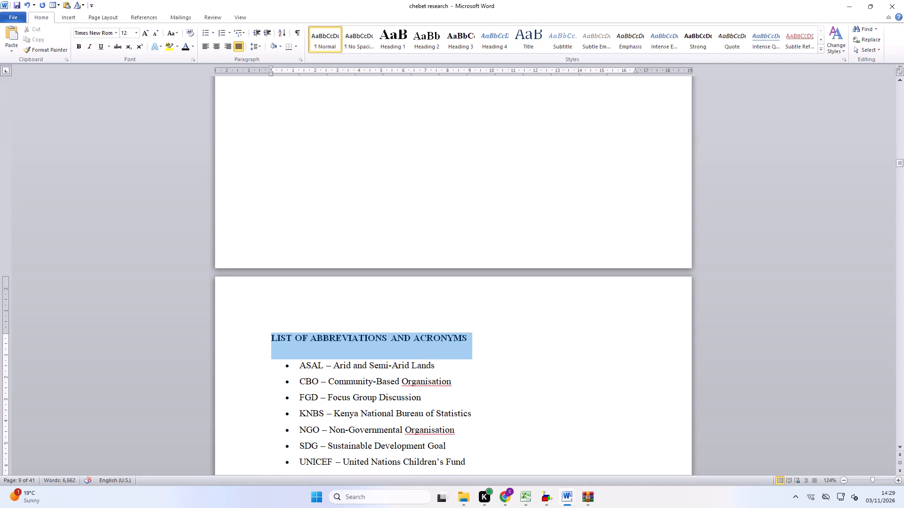
left_click(216, 45)
left_click(506, 365)
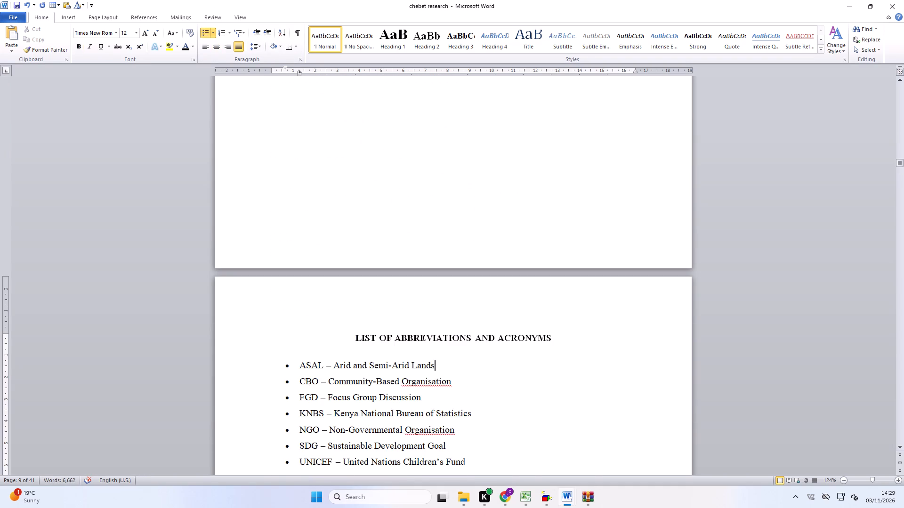
Replace the divider below the list of abbreviations with enough blank lines for CHAPTER ONE: INTRODUCTION to start at the top of a new page.
scroll(511, 360, "down", 10)
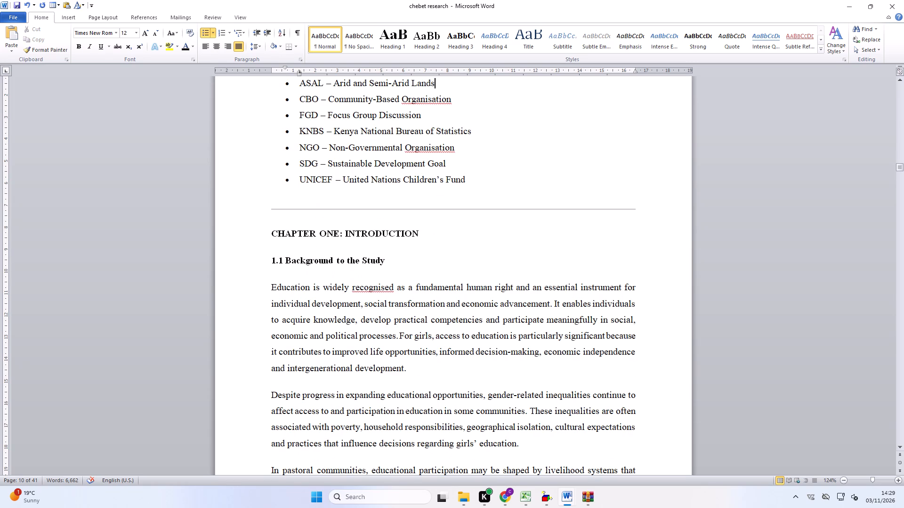
left_click(431, 207)
key("BackSpace")
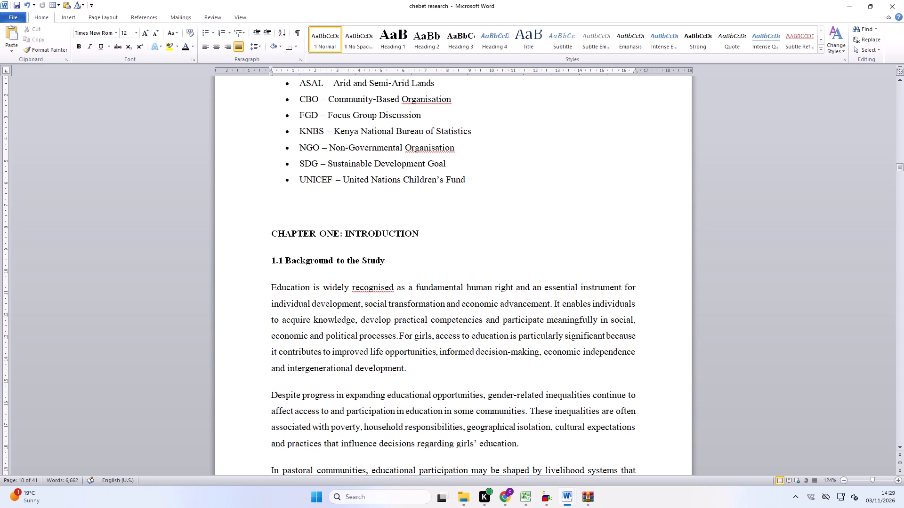
left_click(269, 234)
key("Return")
key("Return")
key("Return")
key("Return")
key("Return")
key("Return")
key("Return")
key("Return")
key("Return")
key("Return")
key("Return")
key("Return")
key("Return")
key("Return")
key("Return")
key("Return")
key("BackSpace")
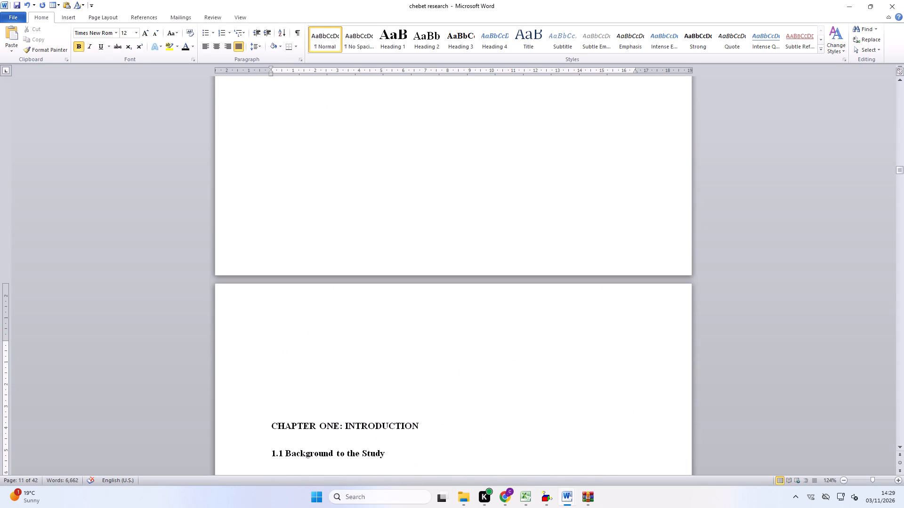
key("BackSpace")
key("BackSpace")
key("BackSpace")
Centre the CHAPTER ONE: INTRODUCTION heading.
left_click_drag(433, 348, 257, 336)
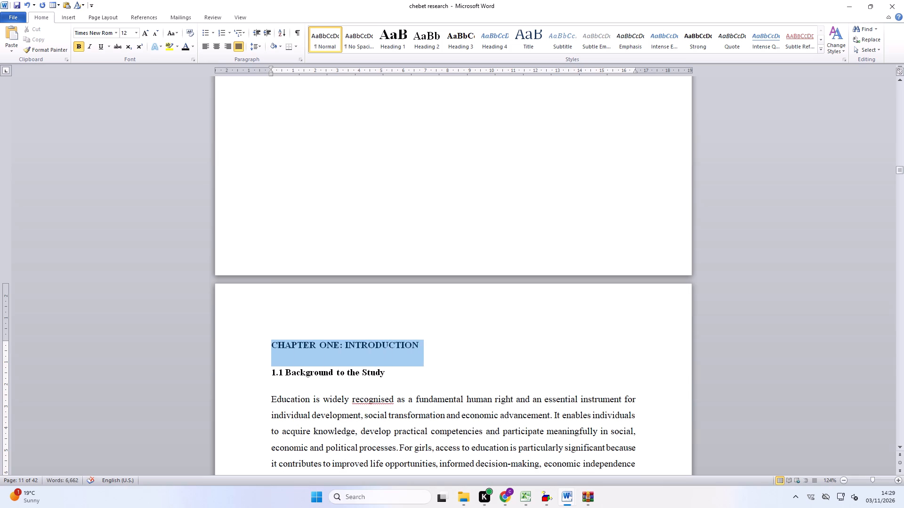
left_click_drag(257, 336, 259, 332)
left_click(218, 45)
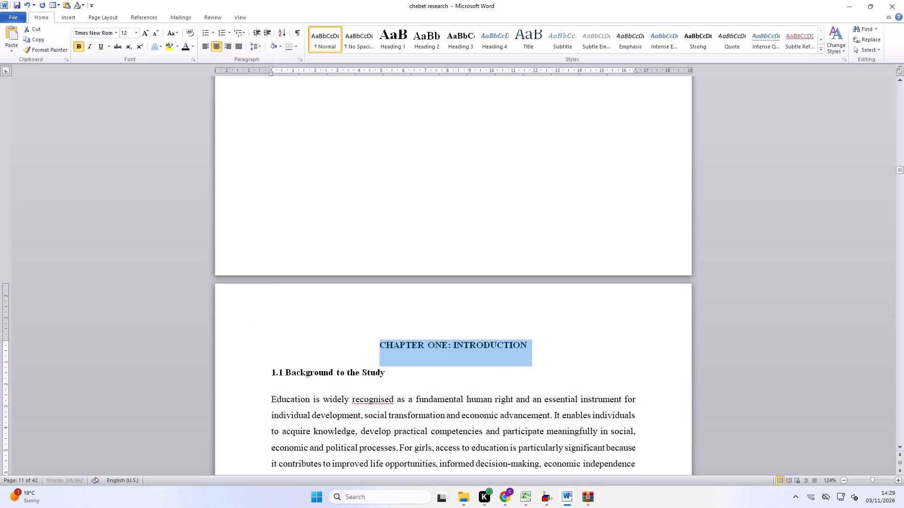
left_click(516, 373)
Replace the divider at the end of Chapter One with enough blank lines for CHAPTER TWO: LITERATURE REVIEW to start on a new page.
scroll(531, 357, "down", 12)
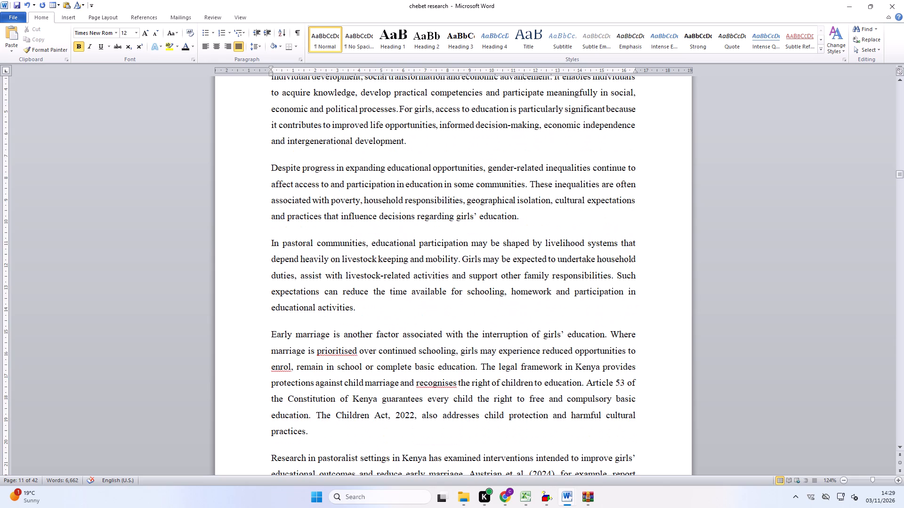
scroll(526, 379, "down", 19)
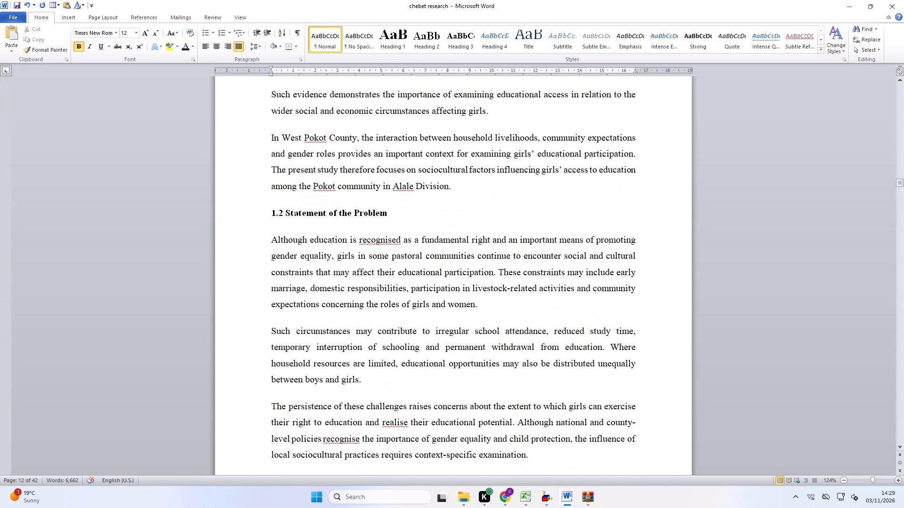
scroll(526, 379, "down", 16)
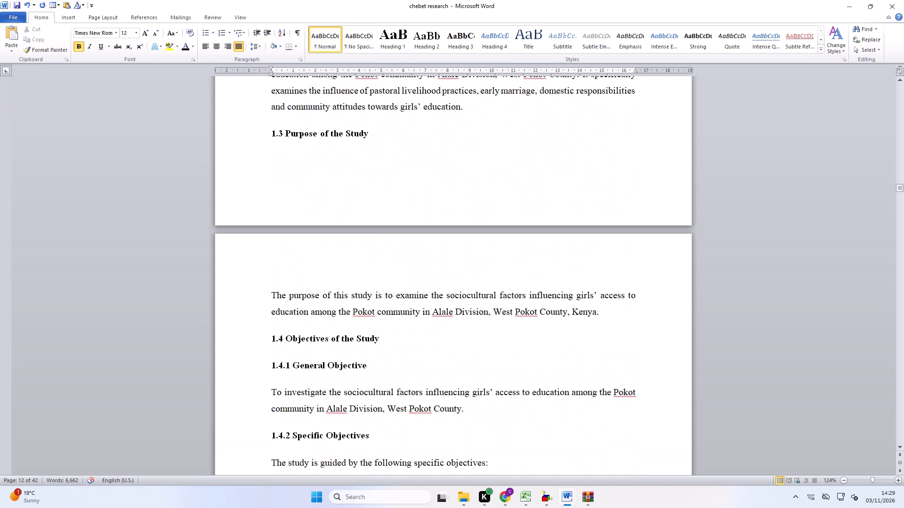
scroll(526, 379, "down", 20)
scroll(526, 379, "down", 7)
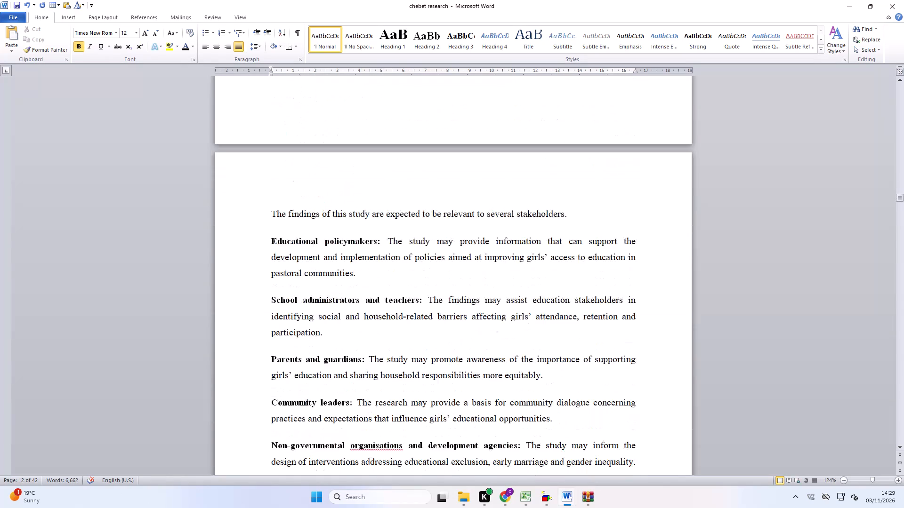
scroll(526, 379, "down", 19)
scroll(526, 380, "down", 7)
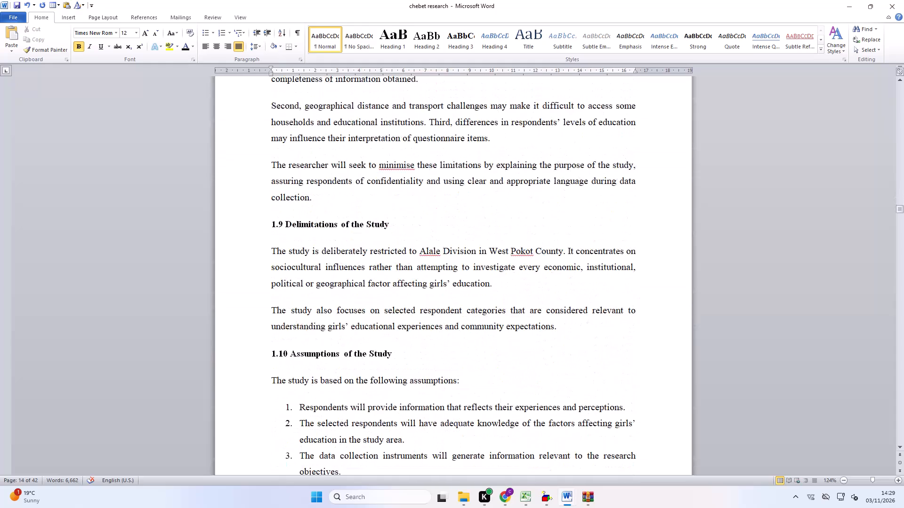
scroll(526, 380, "down", 6)
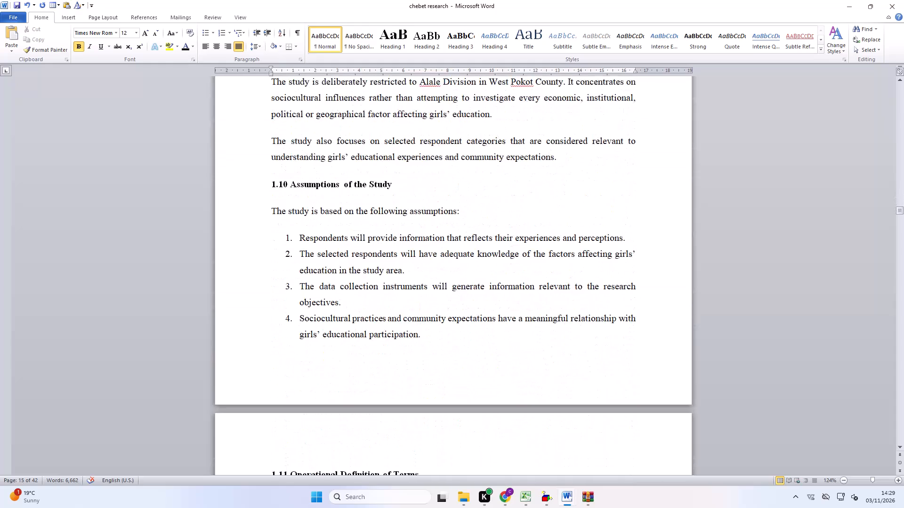
scroll(526, 380, "down", 4)
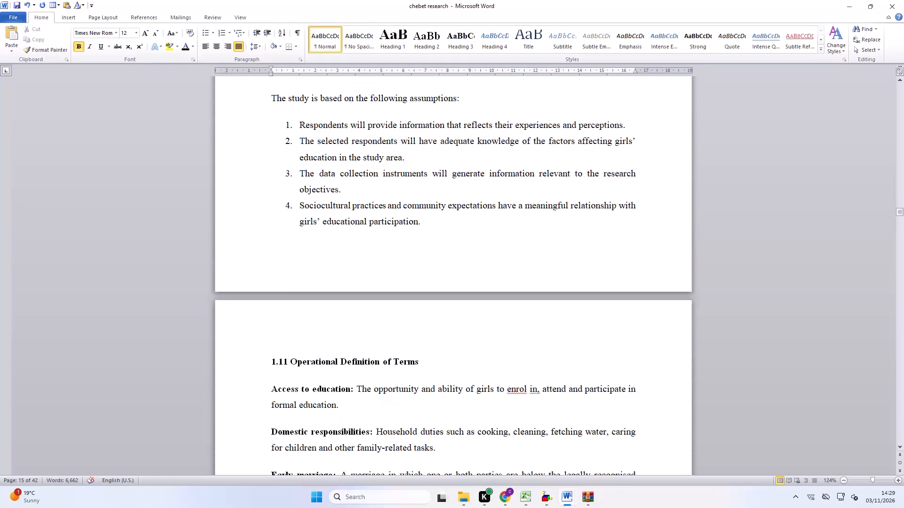
scroll(526, 380, "down", 3)
scroll(526, 380, "up", 3)
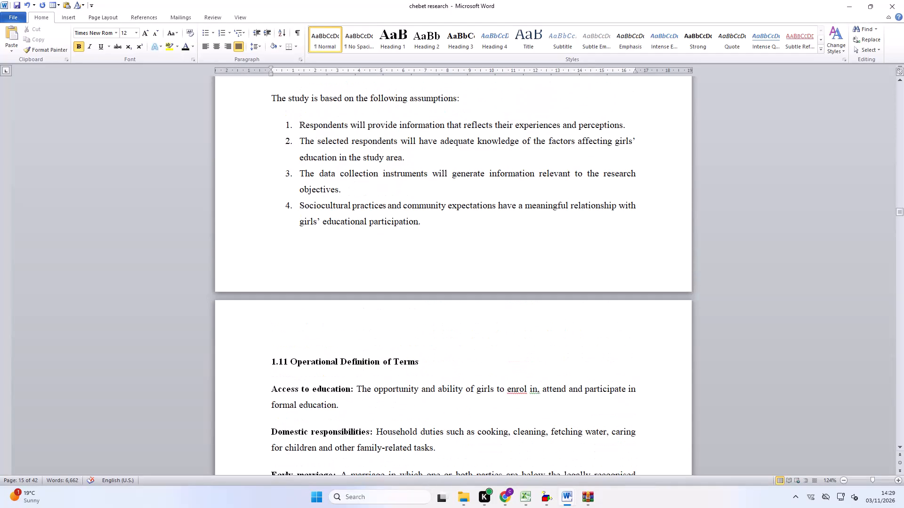
scroll(526, 380, "down", 12)
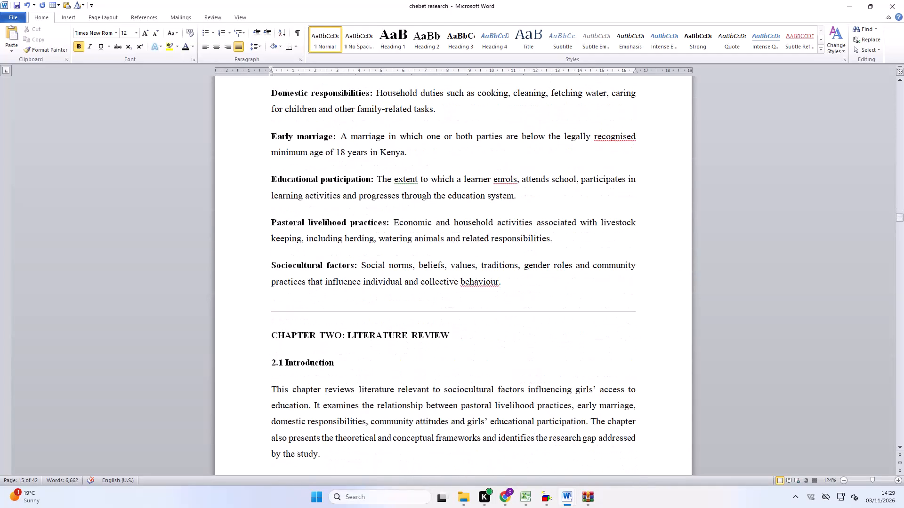
left_click(496, 312)
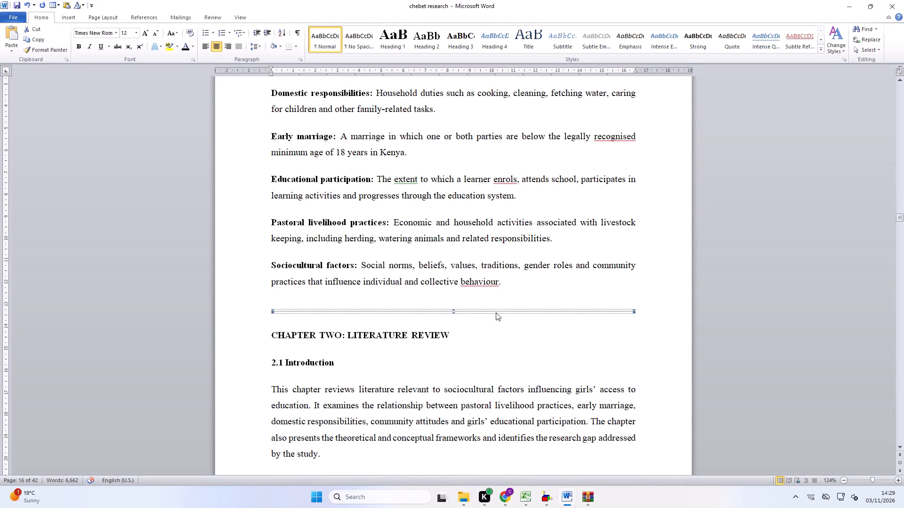
key("BackSpace")
scroll(502, 307, "up", 14)
scroll(508, 295, "down", 5)
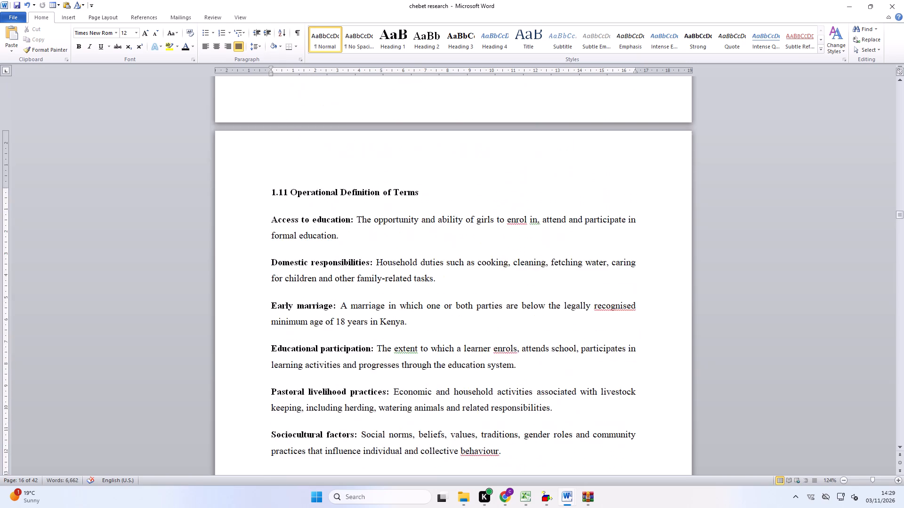
scroll(508, 305, "down", 9)
left_click(270, 334)
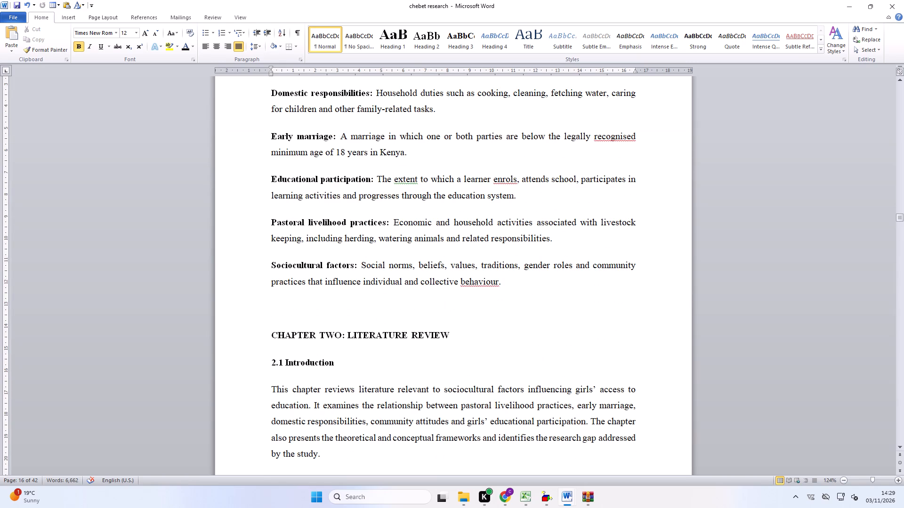
key("Return")
key("Return")
key("Return")
key("Return")
key("Return")
key("Return")
key("Return")
key("Return")
key("BackSpace")
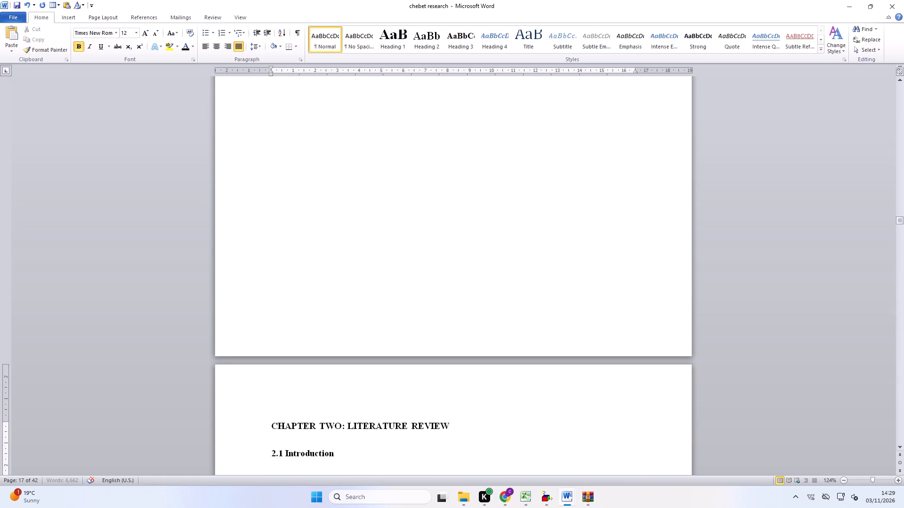
Centre the CHAPTER TWO: LITERATURE REVIEW heading.
left_click_drag(471, 420, 291, 412)
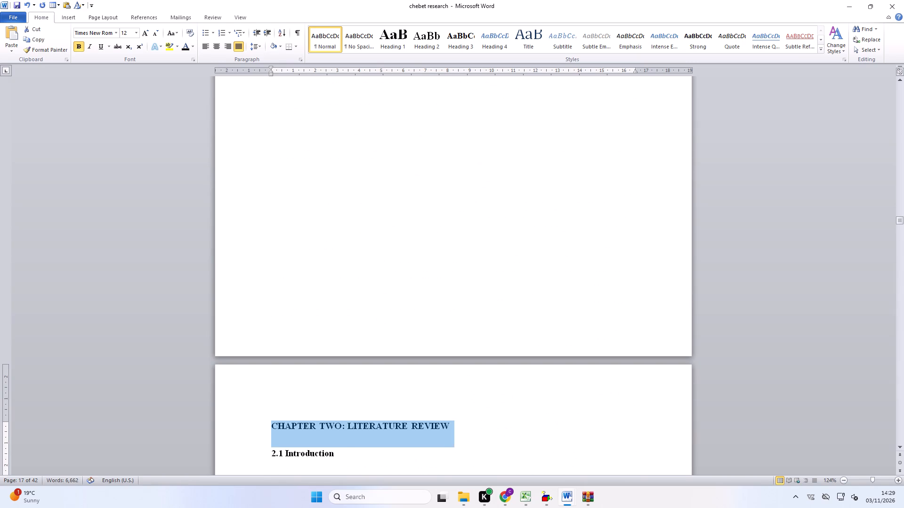
left_click(216, 46)
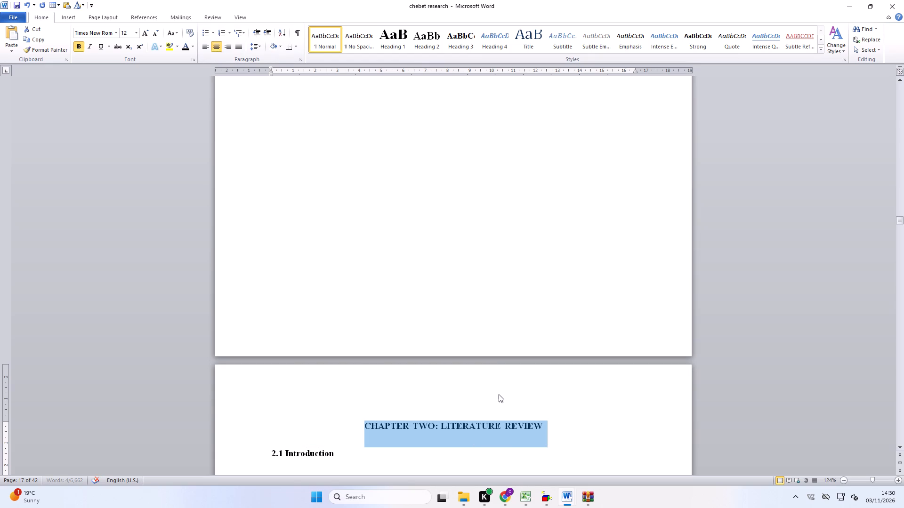
left_click(500, 397)
Replace the divider at the end of Chapter Two with enough blank lines for CHAPTER THREE: RESEARCH METHODOLOGY to start on a new page.
scroll(511, 386, "down", 14)
scroll(538, 413, "down", 10)
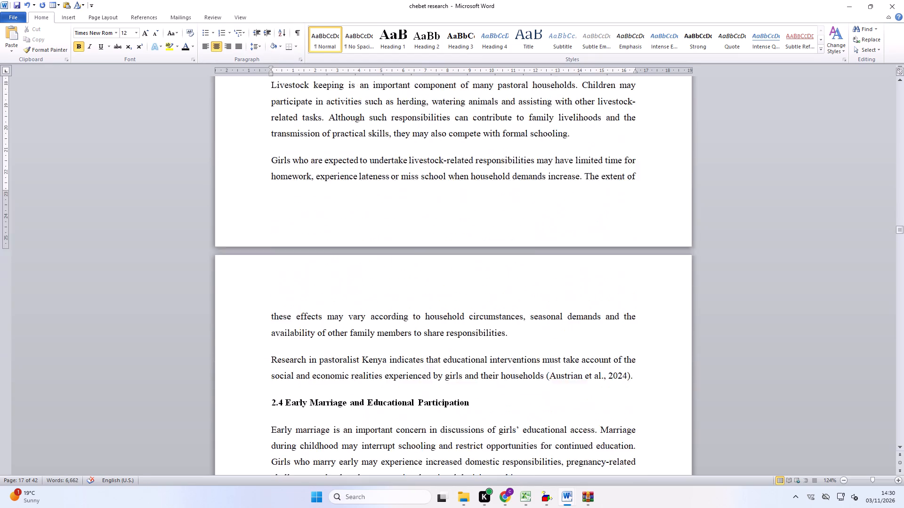
scroll(538, 413, "down", 20)
scroll(538, 413, "down", 20)
scroll(538, 413, "down", 6)
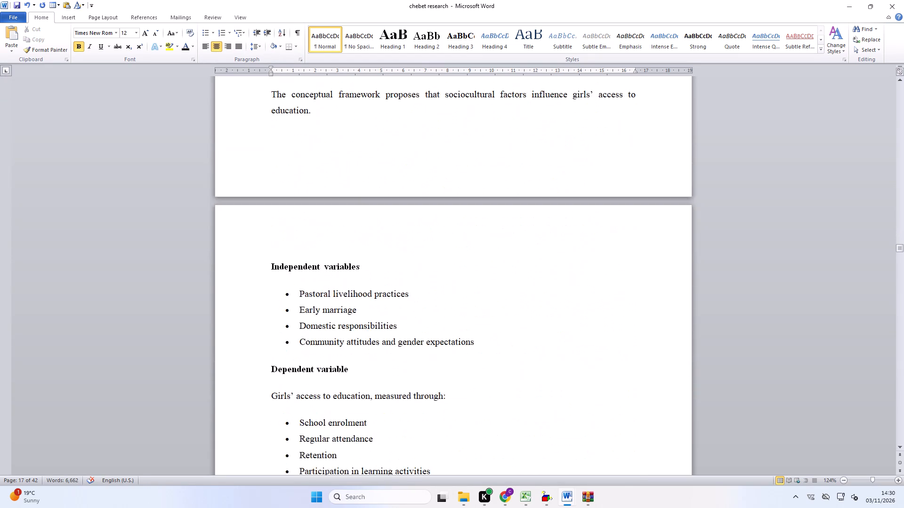
scroll(553, 411, "down", 20)
scroll(553, 411, "down", 10)
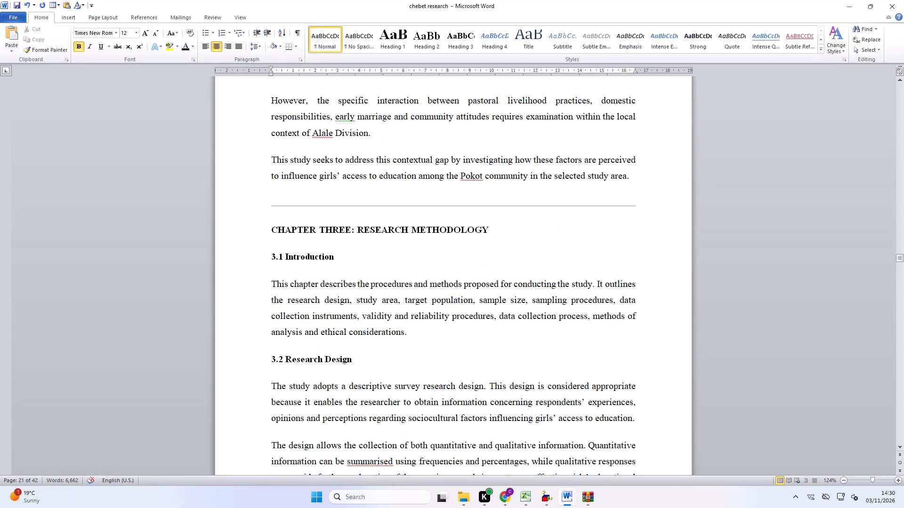
left_click(544, 206)
key("BackSpace")
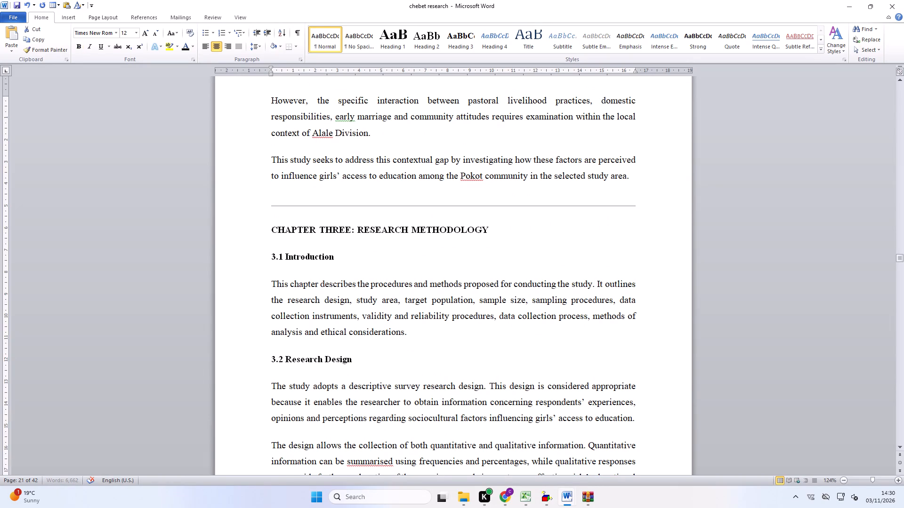
key("Return")
key("Return")
key("Return")
key("Return")
key("Return")
key("Return")
key("Return")
key("Return")
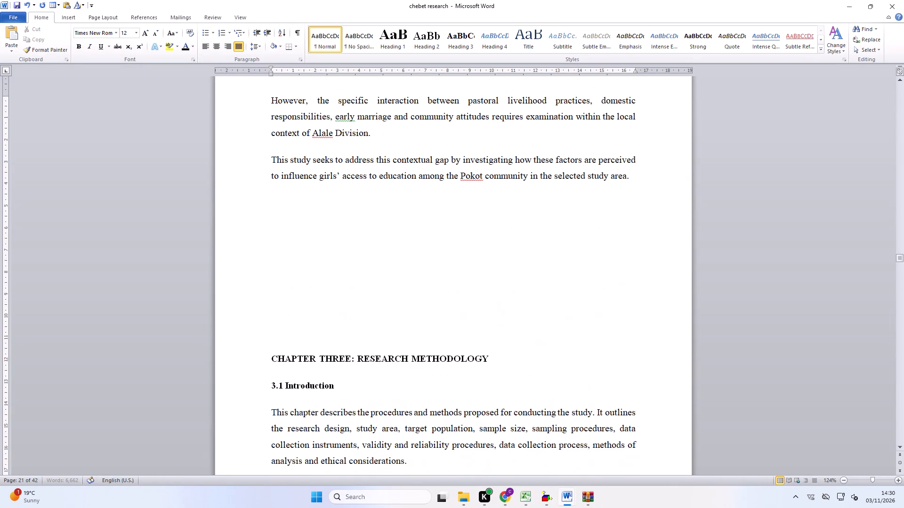
key("Return")
key("Return")
key("Return")
key("Return")
key("Return")
key("Return")
key("Return")
key("Return")
key("Return")
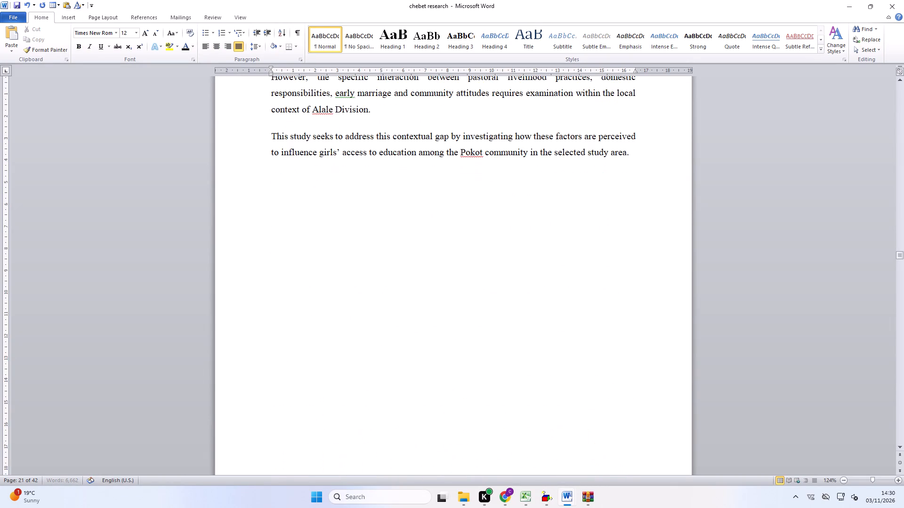
scroll(576, 227, "down", 6)
key("Return")
key("Return")
key("Return")
key("Return")
key("Return")
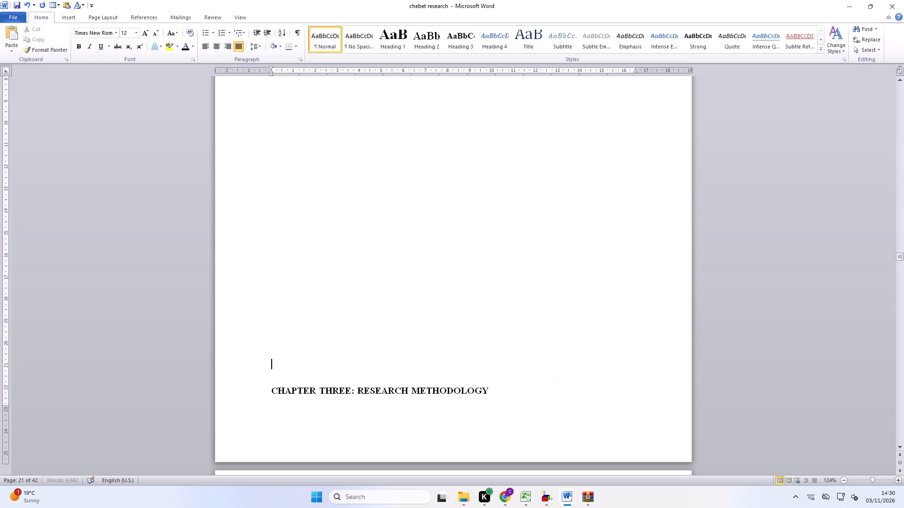
key("Return")
scroll(580, 259, "down", 11)
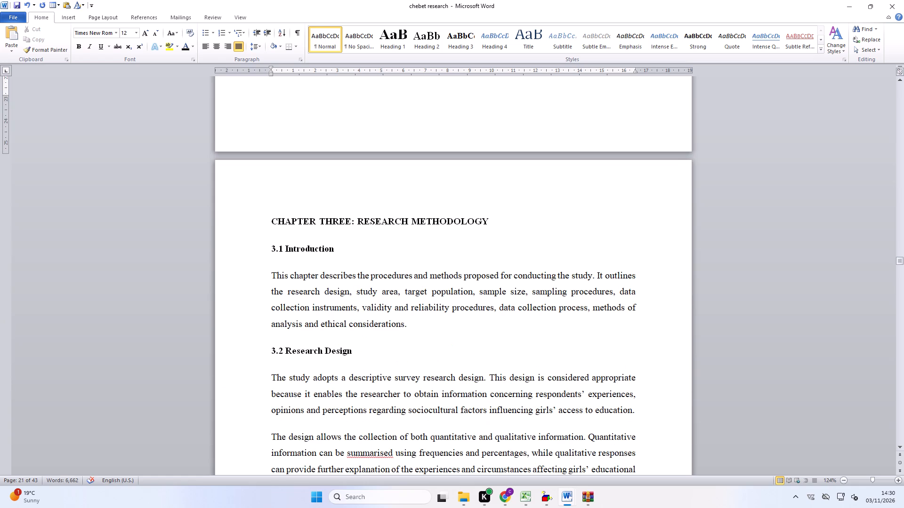
Centre the CHAPTER THREE: RESEARCH METHODOLOGY heading.
left_click_drag(513, 219, 257, 219)
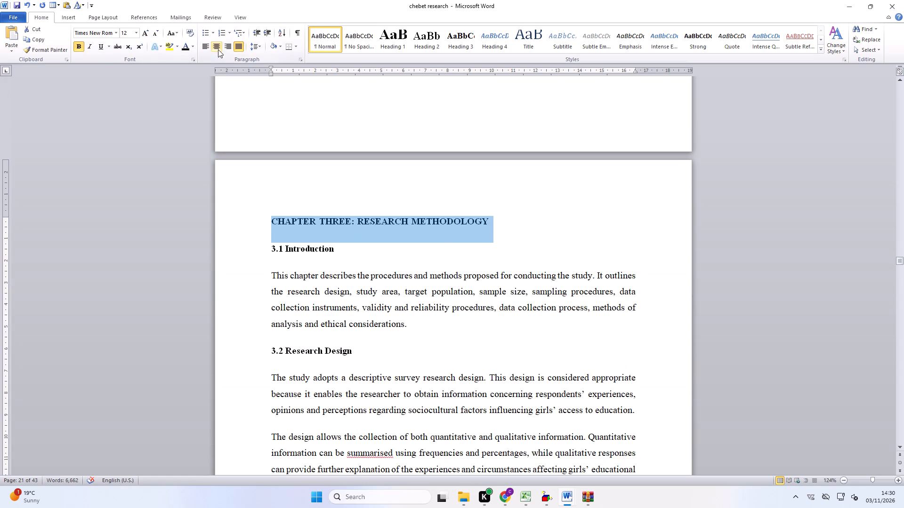
left_click(218, 49)
left_click(530, 331)
Apply the plain black grid table style to Table 3.1: Proposed Distribution of the Sample.
scroll(543, 333, "down", 12)
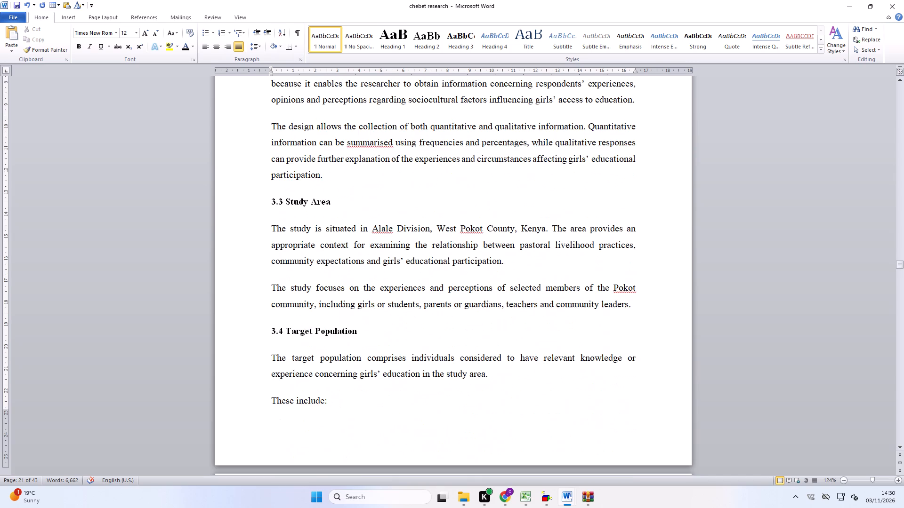
scroll(543, 337, "down", 17)
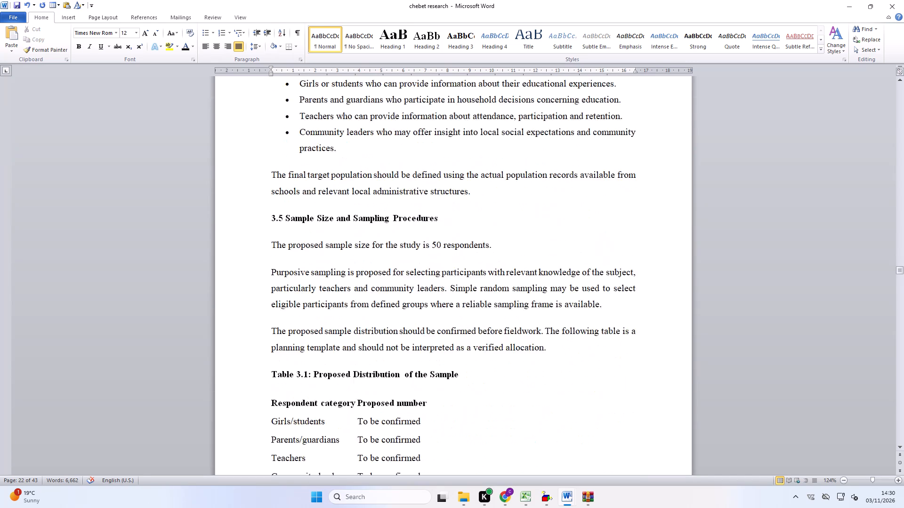
scroll(543, 339, "down", 2)
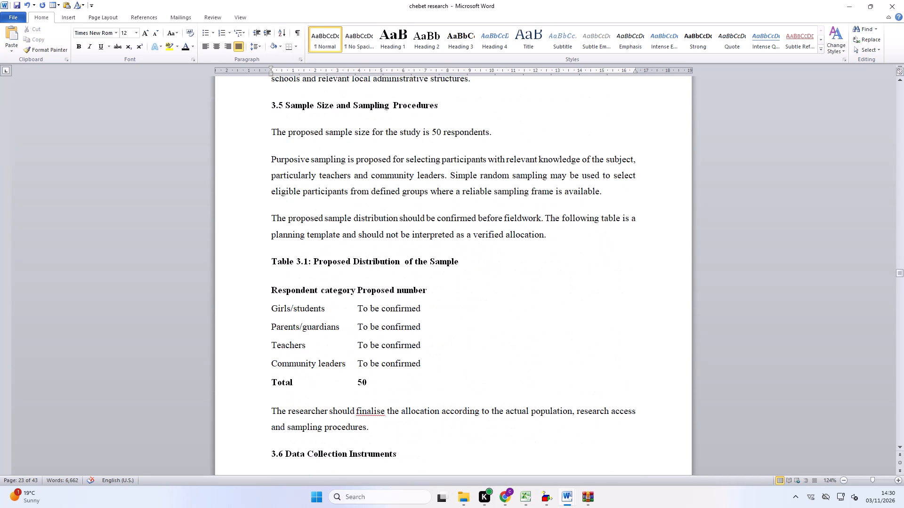
left_click(420, 366)
left_click(427, 368)
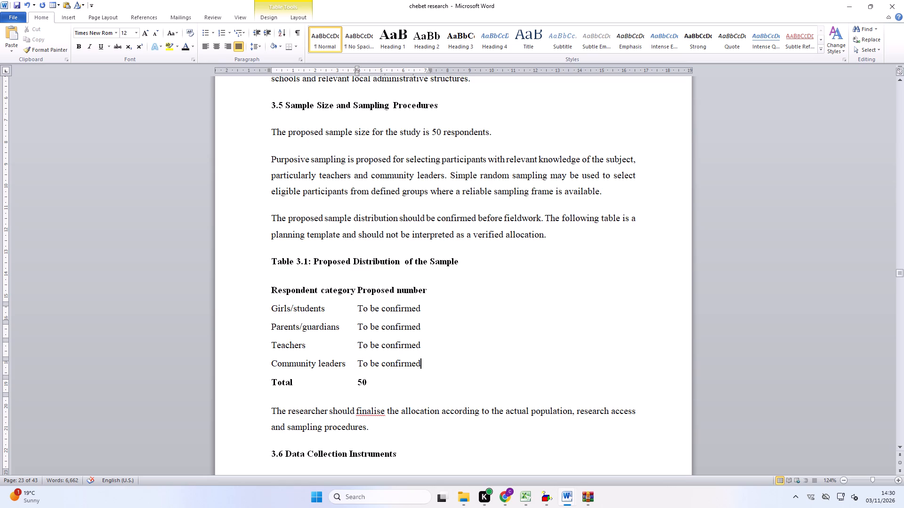
left_click(426, 367)
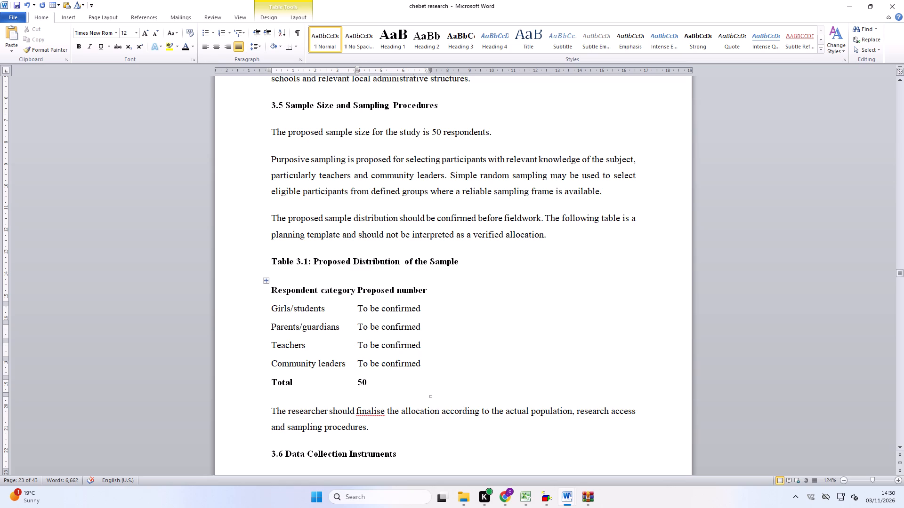
left_click(268, 282)
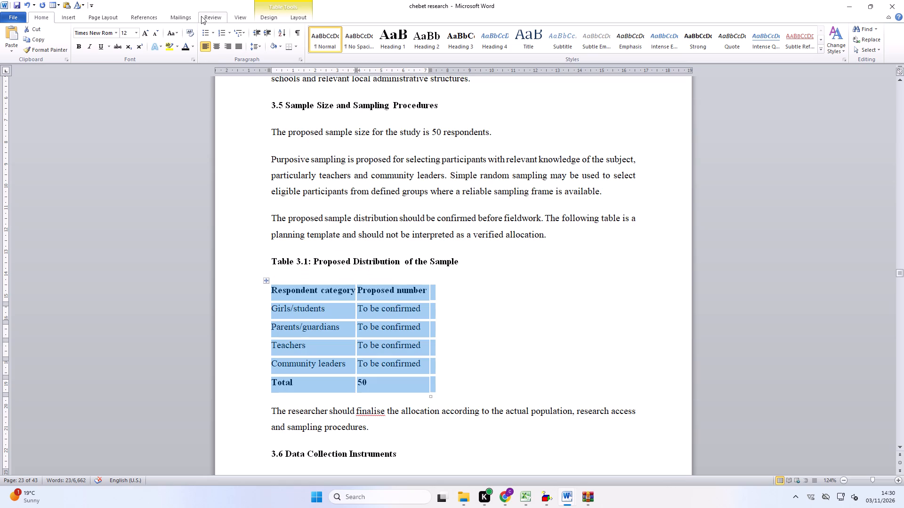
left_click(271, 19)
left_click(128, 40)
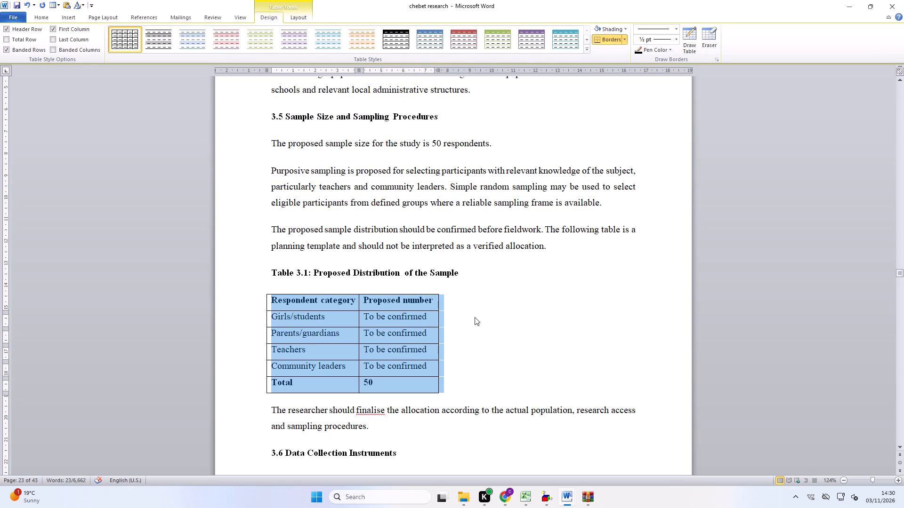
Widen the Proposed number column of Table 3.1 so the table reaches the text's outer margin.
left_click(475, 317)
left_click_drag(437, 320, 631, 370)
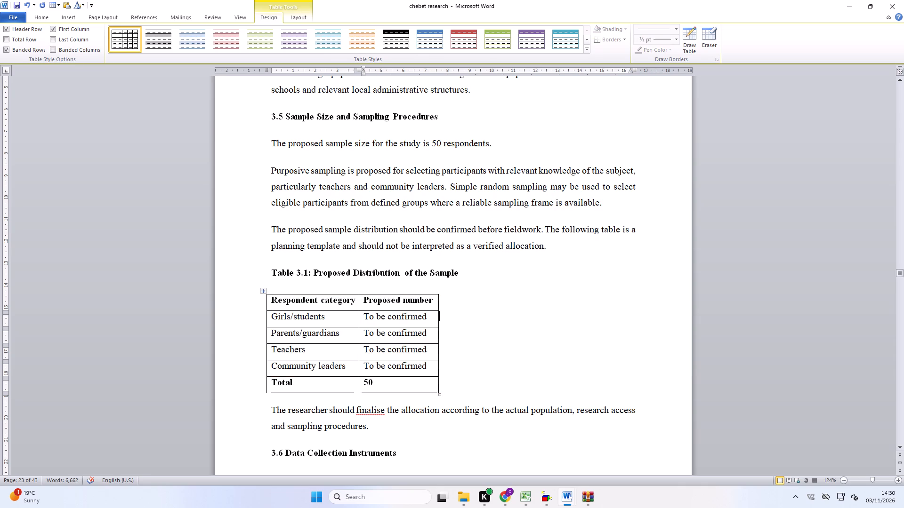
left_click_drag(631, 370, 635, 368)
left_click(593, 359)
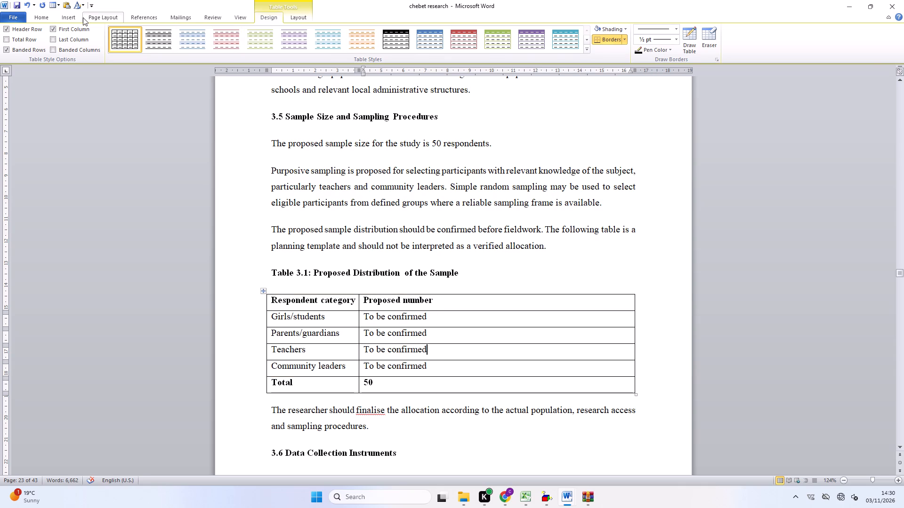
Clear the "To be confirmed" placeholder from the Teachers row of Table 3.1.
left_click(38, 15)
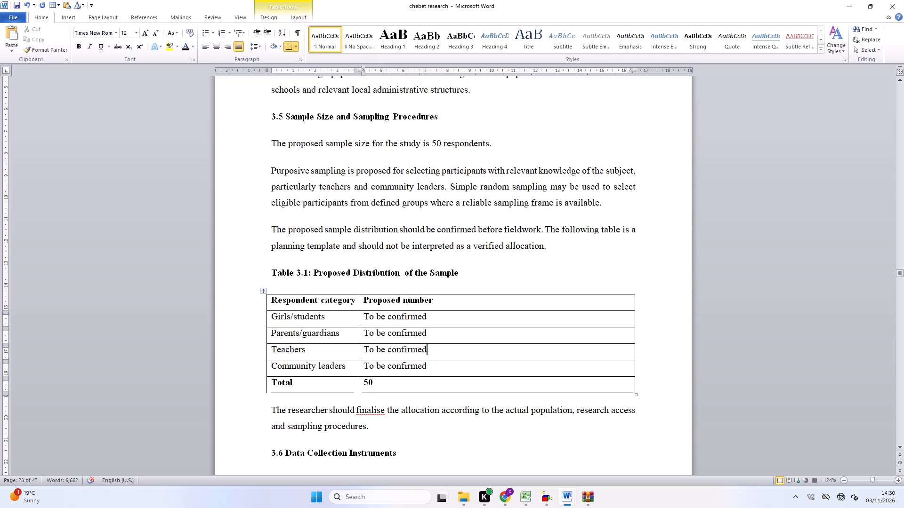
key("BackSpace")
key("BackSpace")
key("BackSpace")
key("BackSpace")
key("BackSpace")
key("BackSpace")
key("BackSpace")
key("BackSpace")
key("BackSpace")
key("BackSpace")
key("BackSpace")
key("BackSpace")
key("BackSpace")
key("BackSpace")
key("BackSpace")
Clear the "To be confirmed" placeholder from the Community leaders row of Table 3.1.
left_click(443, 365)
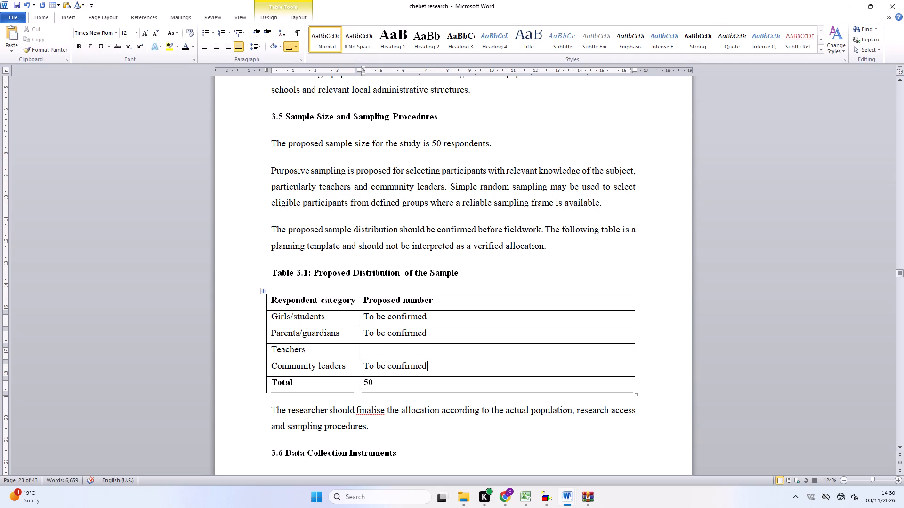
key("BackSpace")
key("BackSpace")
key("BackSpace")
key("BackSpace")
key("BackSpace")
key("BackSpace")
key("BackSpace")
key("BackSpace")
key("BackSpace")
key("BackSpace")
key("BackSpace")
key("BackSpace")
key("BackSpace")
key("BackSpace")
key("BackSpace")
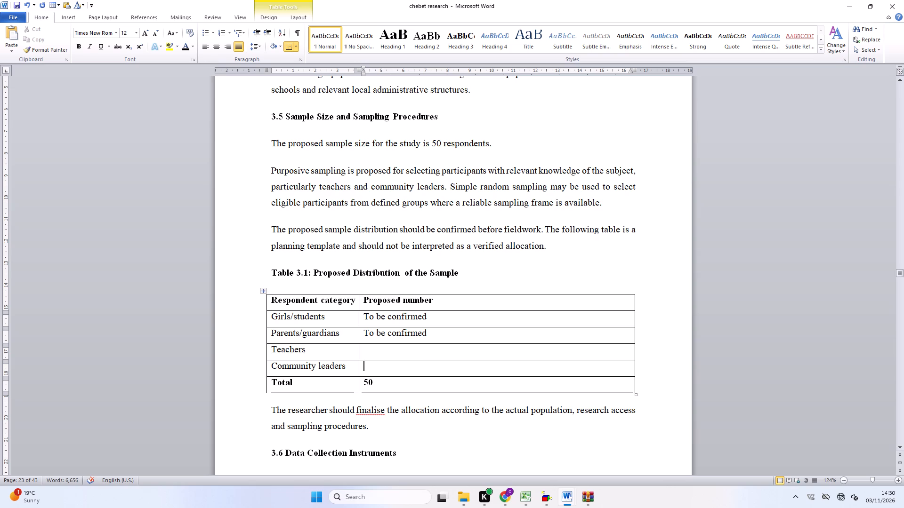
Clear the "To be confirmed" placeholder from the Parents/guardians row of Table 3.1.
left_click(439, 336)
key("BackSpace")
key("BackSpace")
key("BackSpace")
key("BackSpace")
key("BackSpace")
key("BackSpace")
key("BackSpace")
key("BackSpace")
key("BackSpace")
key("BackSpace")
key("BackSpace")
key("BackSpace")
key("BackSpace")
key("BackSpace")
key("BackSpace")
key("BackSpace")
key("BackSpace")
key("BackSpace")
key("BackSpace")
key("BackSpace")
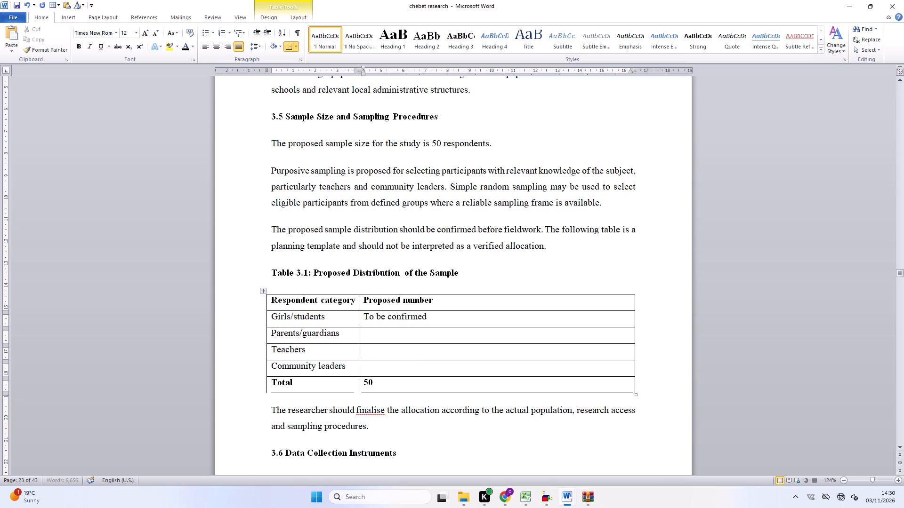
Clear the "To be confirmed" placeholder from the Girls/students row of Table 3.1.
left_click(430, 317)
key("BackSpace")
key("BackSpace")
key("BackSpace")
key("BackSpace")
key("BackSpace")
key("BackSpace")
key("BackSpace")
key("BackSpace")
key("BackSpace")
key("BackSpace")
key("BackSpace")
key("BackSpace")
key("BackSpace")
key("BackSpace")
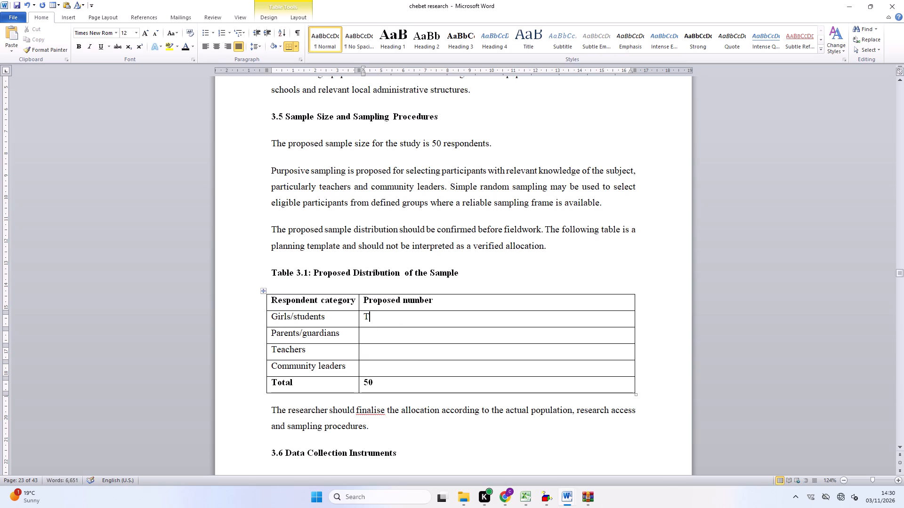
key("BackSpace")
Enter the proposed numbers in Table 3.1: Girls/students 25, Parents/guardians 10, Teachers 10 and Community leaders 5.
key("2")
key("5")
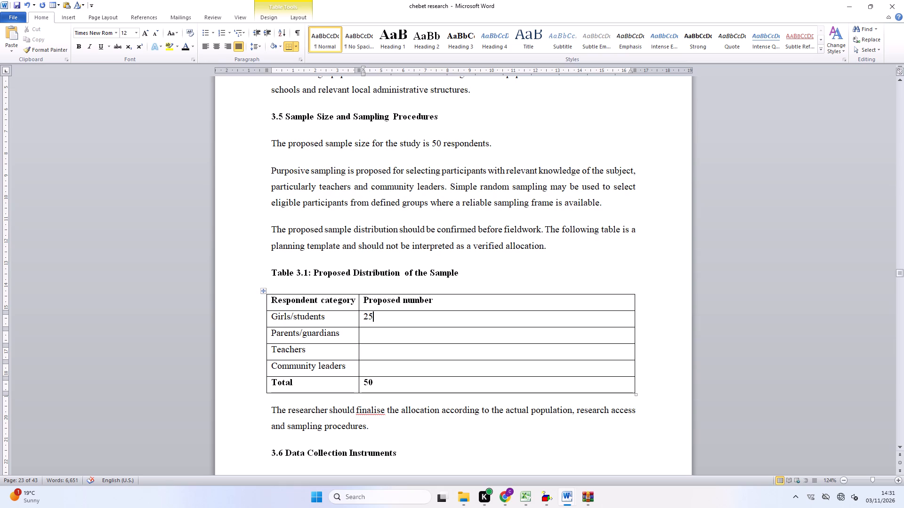
left_click(367, 335)
key("1")
key("0")
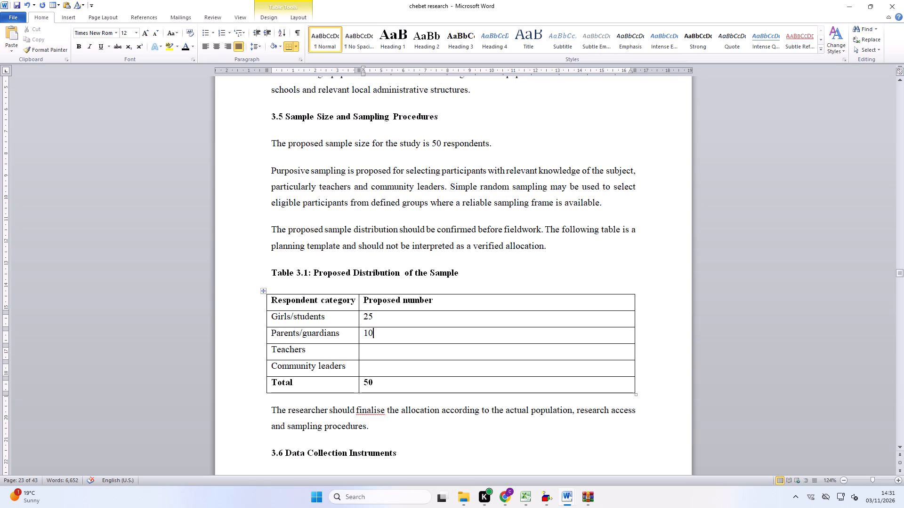
left_click(370, 353)
key("1")
key("0")
left_click(372, 366)
key("5")
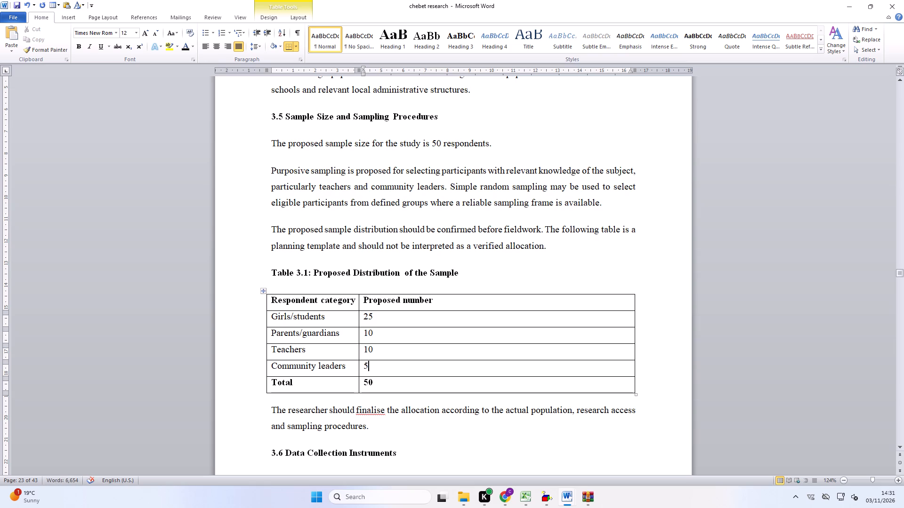
Delete the note below Table 3.1 about the researcher finalising the allocation.
scroll(449, 409, "down", 3)
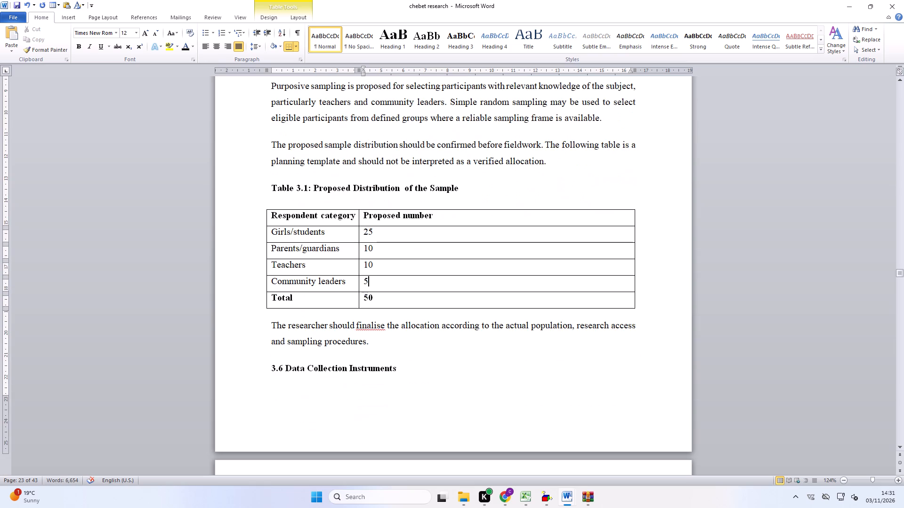
left_click_drag(370, 342, 258, 321)
key("BackSpace")
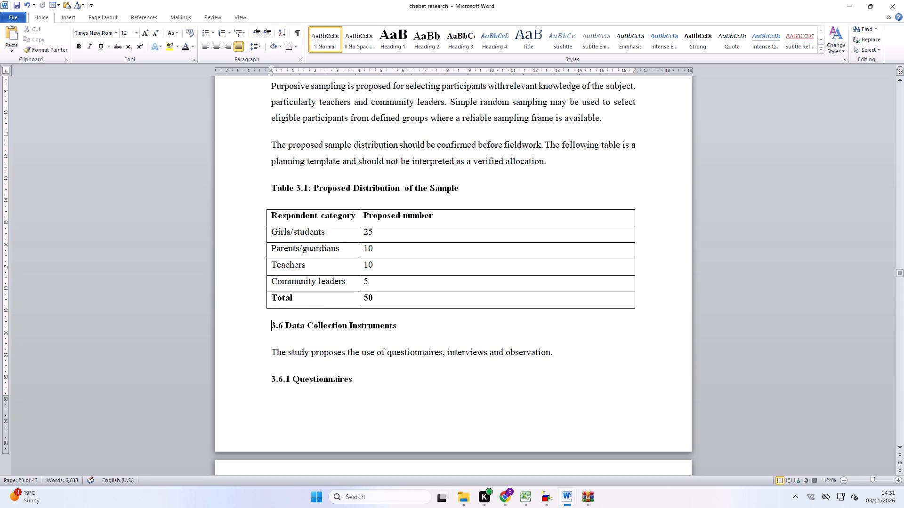
Insert three blank lines before 3.6 Data Collection Instruments so the section starts on a new page.
key("Return")
key("Return")
key("Return")
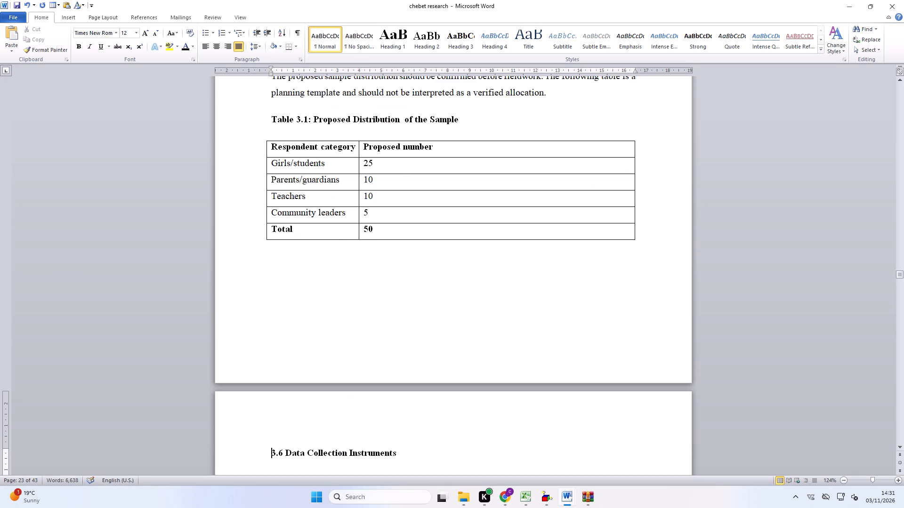
Remove the divider above CHAPTER FOUR: DATA PRESENTATION, ANALYSIS AND INTERPRETATION, keeping the heading at the start of its page.
scroll(394, 378, "down", 13)
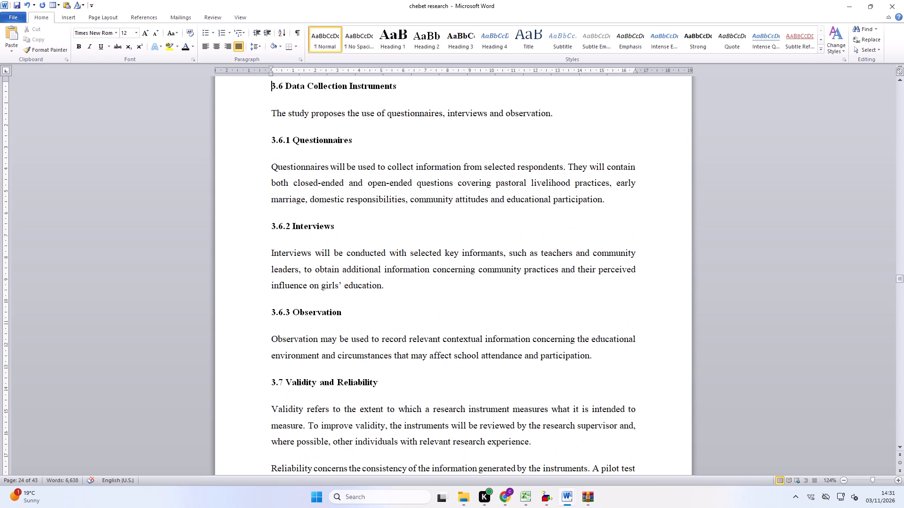
scroll(415, 387, "down", 11)
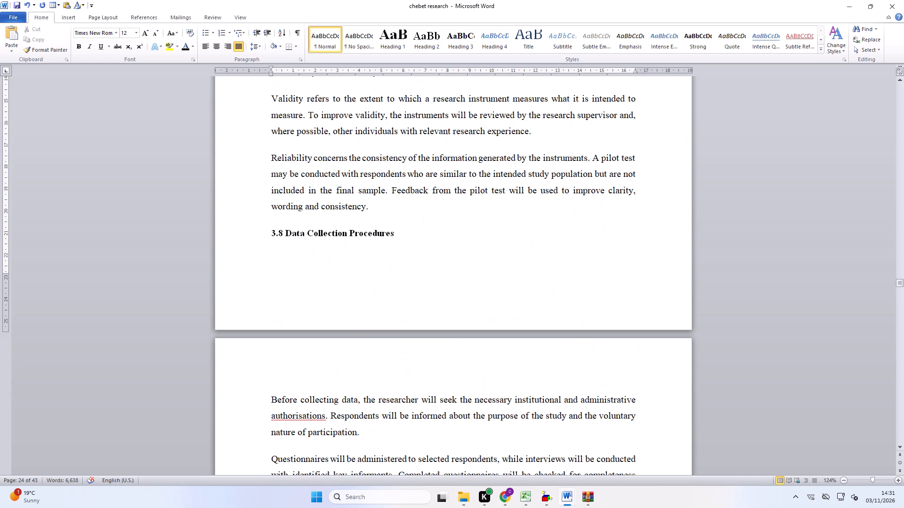
scroll(415, 387, "down", 13)
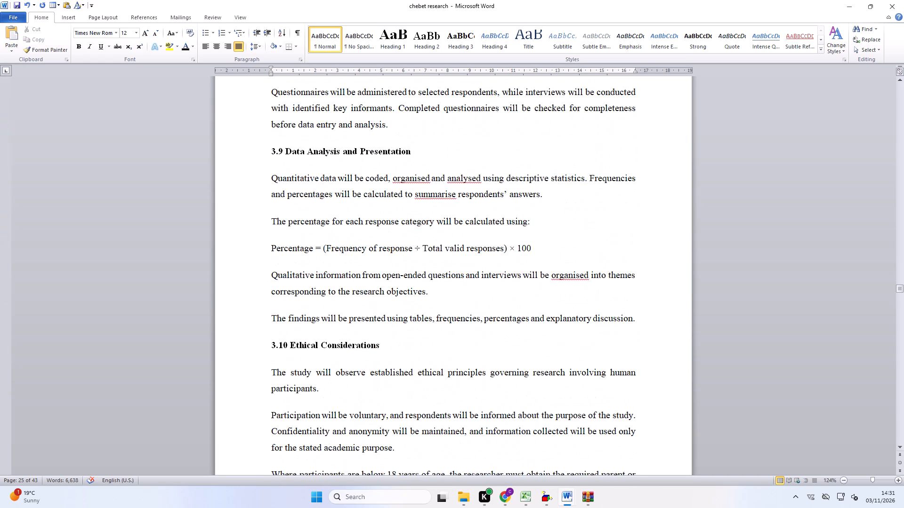
scroll(415, 387, "down", 11)
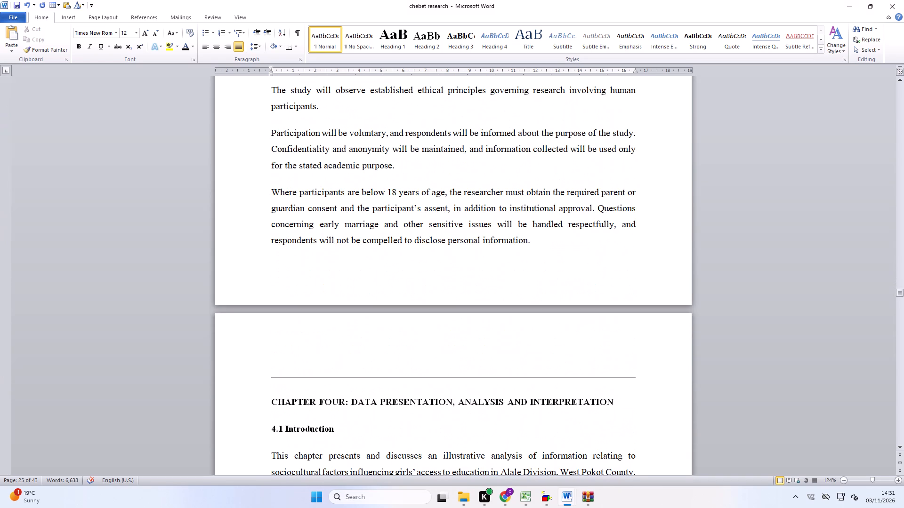
left_click(466, 347)
key("BackSpace")
key("BackSpace")
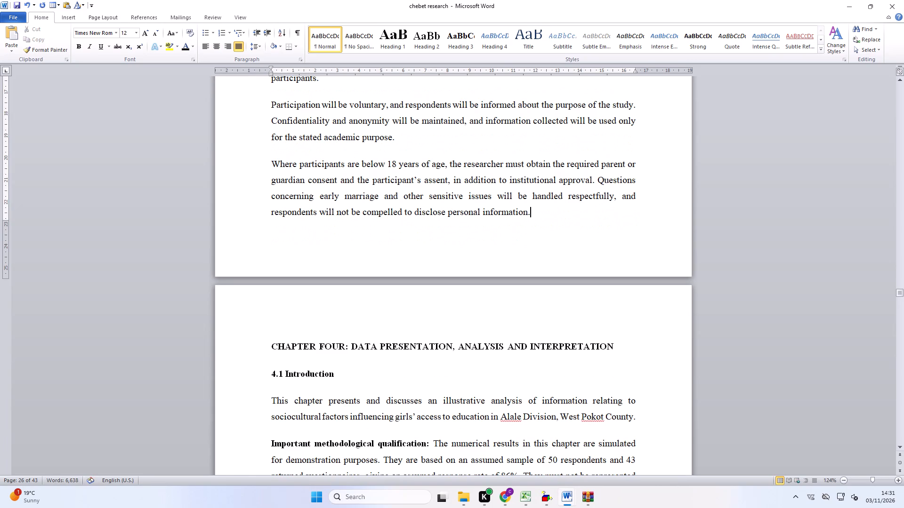
Apply the full black grid table style to Table 4.1, widen it to the text margin and spread out its three columns.
scroll(484, 367, "down", 12)
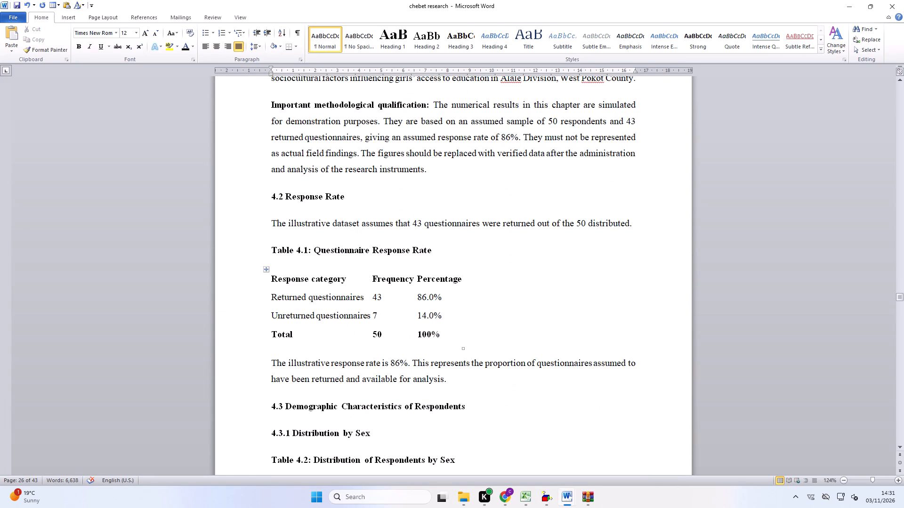
left_click(266, 267)
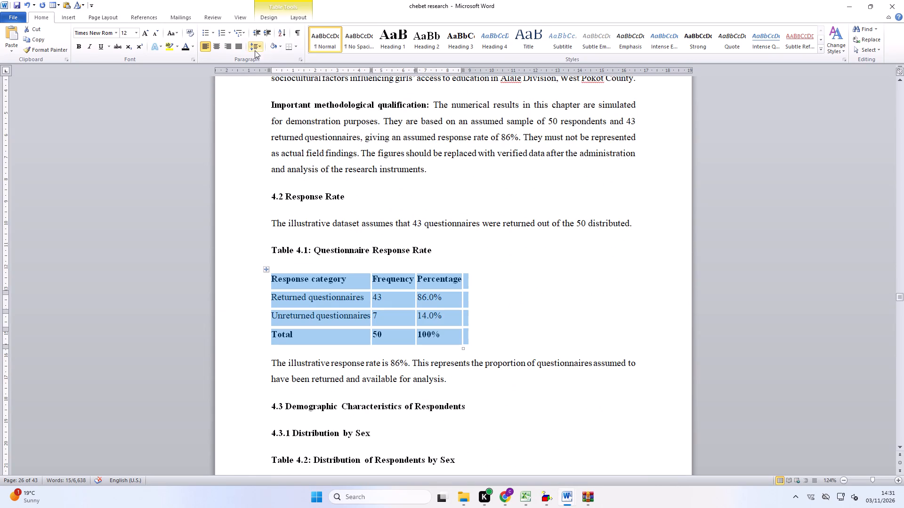
left_click(265, 16)
left_click(133, 42)
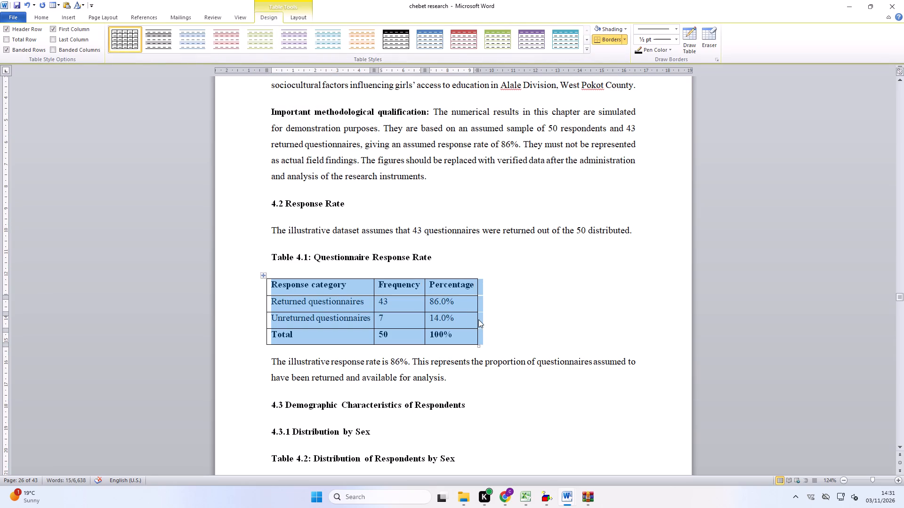
left_click_drag(477, 319, 638, 330)
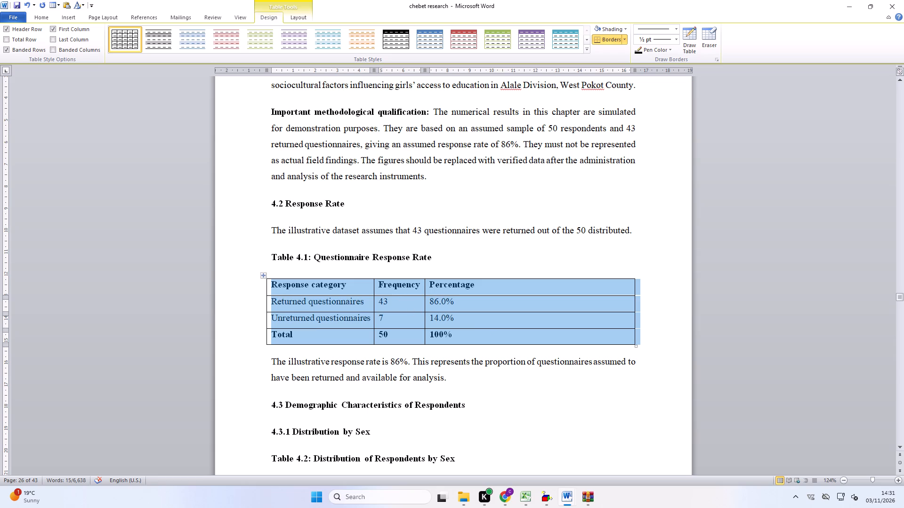
left_click_drag(424, 306, 496, 312)
left_click_drag(496, 312, 541, 317)
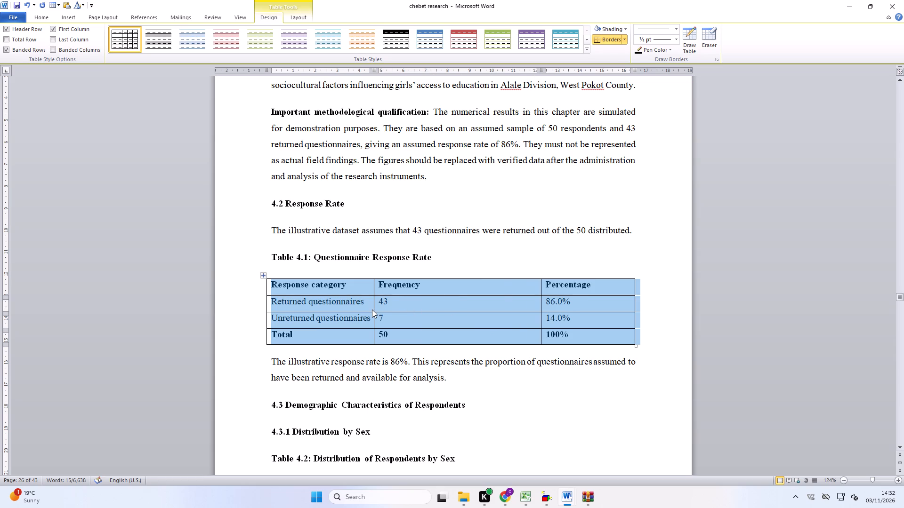
left_click_drag(374, 304, 424, 308)
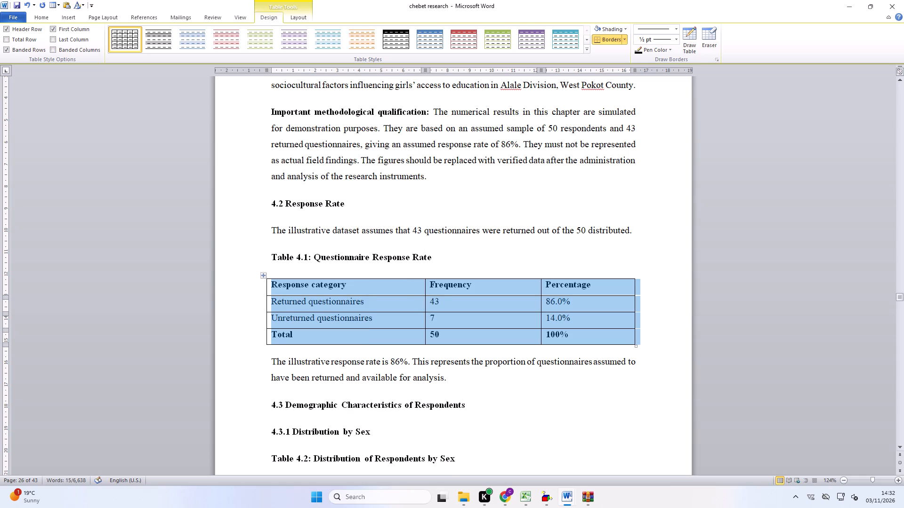
Restyle Table 4.1 with the black banded style using horizontal rules only, and set the whole table's shading to white.
left_click(261, 278)
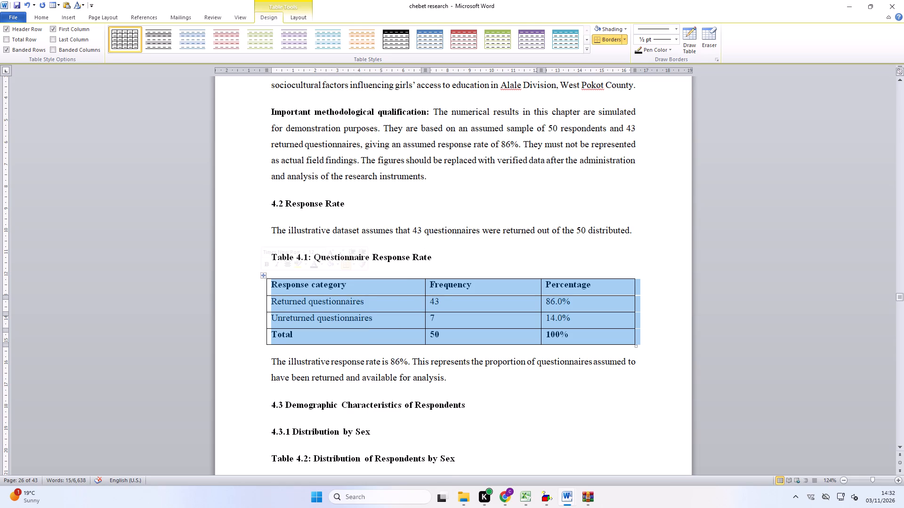
left_click(157, 39)
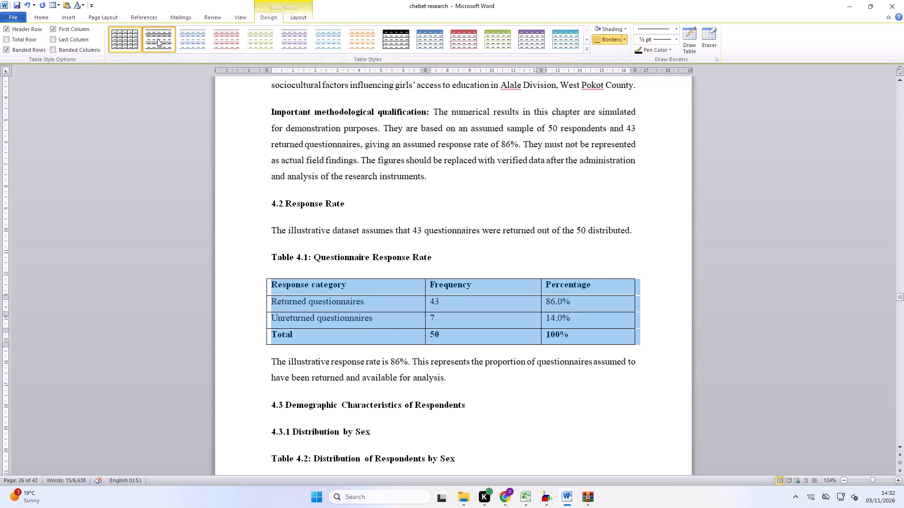
left_click(627, 31)
left_click(598, 47)
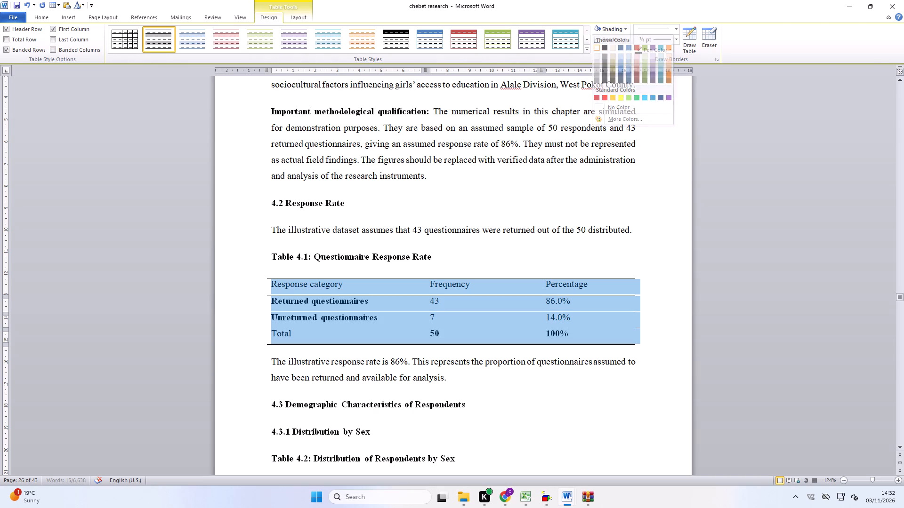
left_click(665, 184)
Restyle Table 3.1 to match Table 4.1, using the black banded horizontal-rule style with white shading.
scroll(663, 178, "up", 6)
scroll(671, 170, "up", 15)
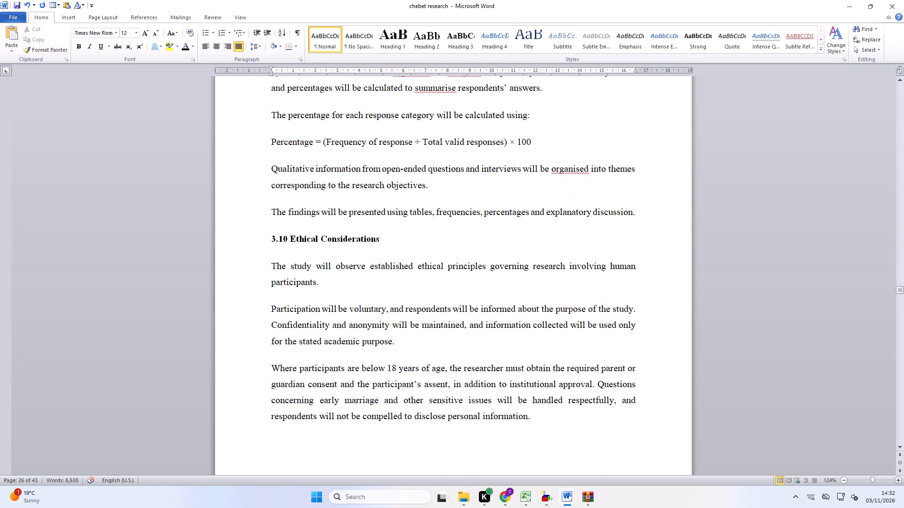
scroll(669, 171, "up", 20)
scroll(669, 171, "up", 20)
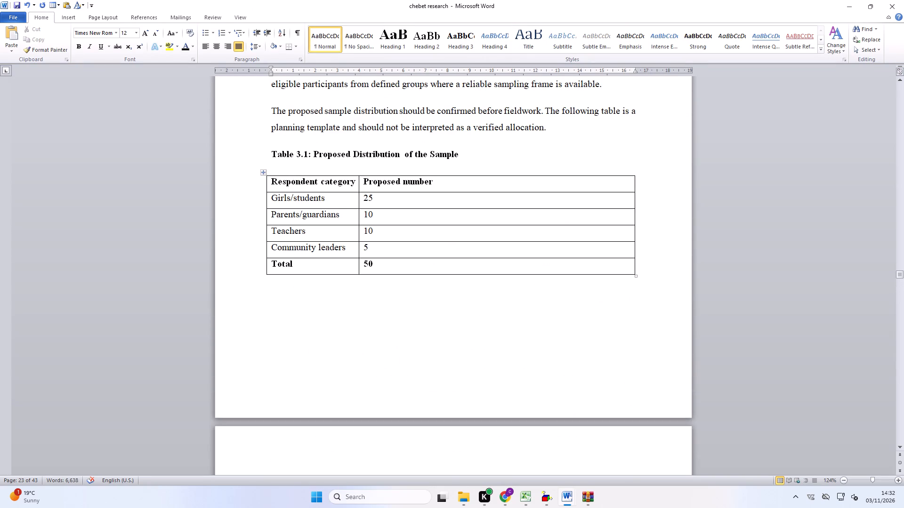
left_click(261, 174)
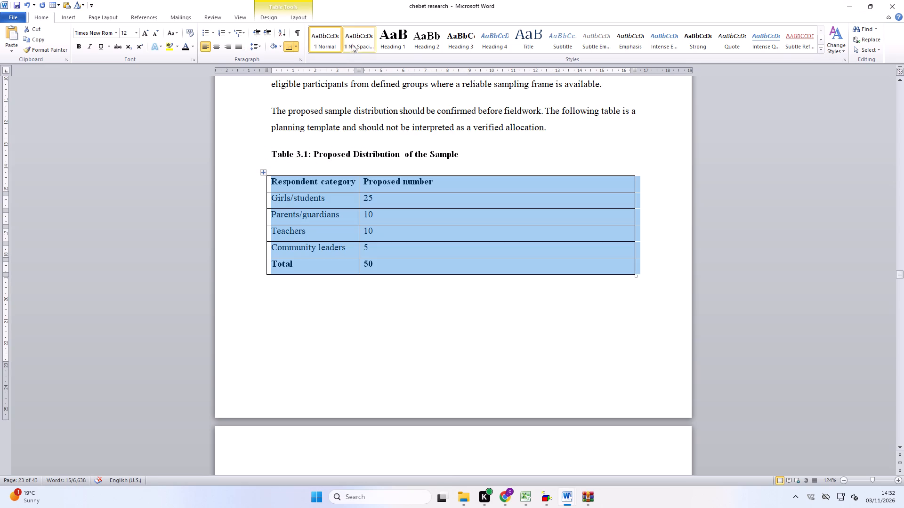
left_click(265, 21)
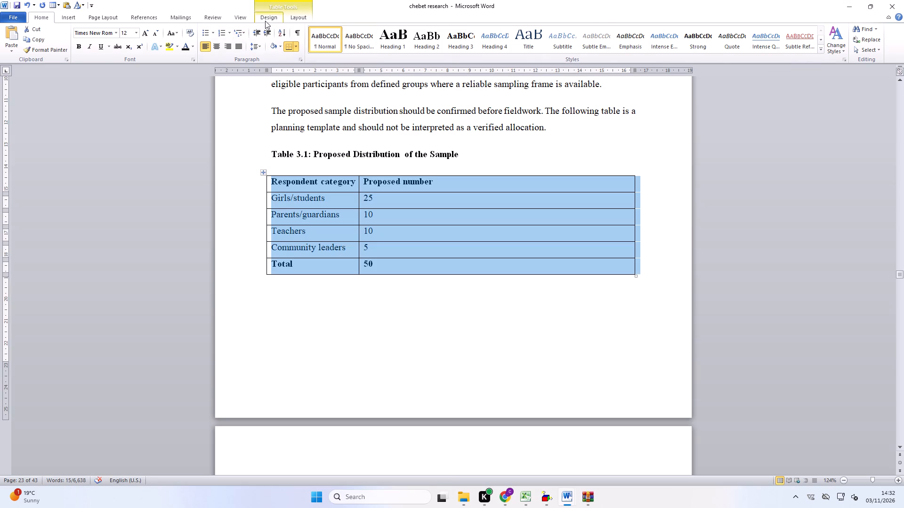
left_click(165, 42)
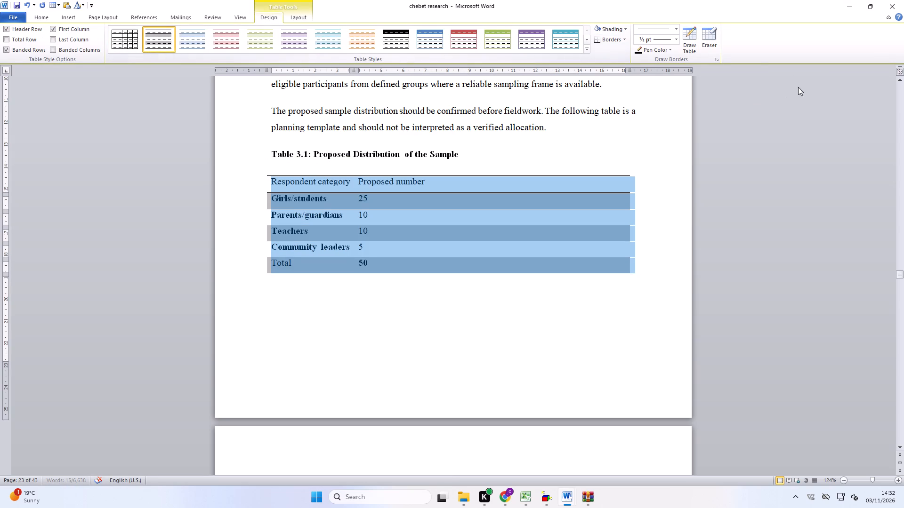
left_click(627, 30)
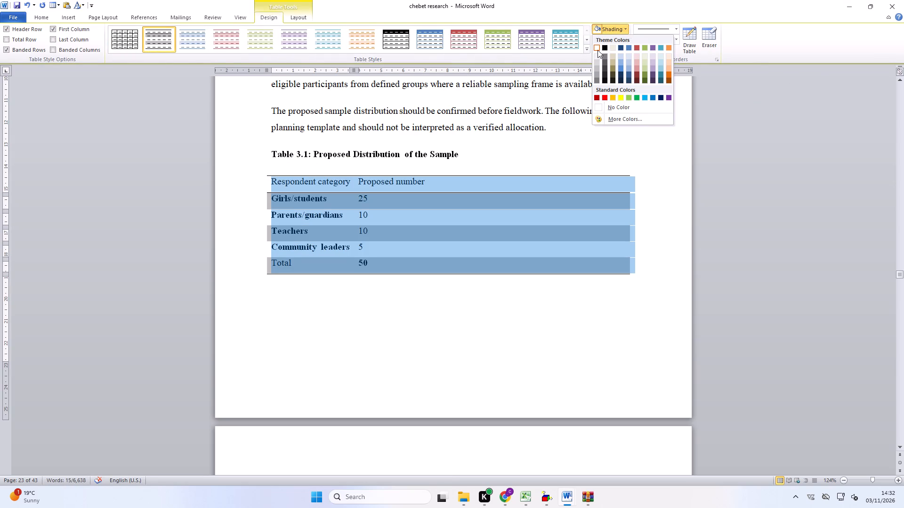
left_click(599, 50)
left_click(621, 165)
Apply the full black grid style to Table 4.2, extend it to the text margin and widen the Frequency column.
scroll(624, 174, "down", 3)
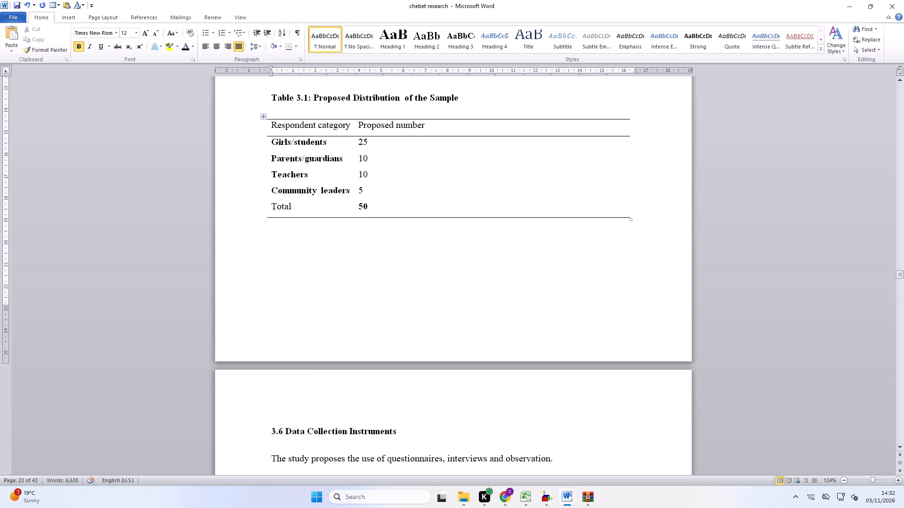
scroll(626, 176, "down", 16)
scroll(633, 194, "down", 10)
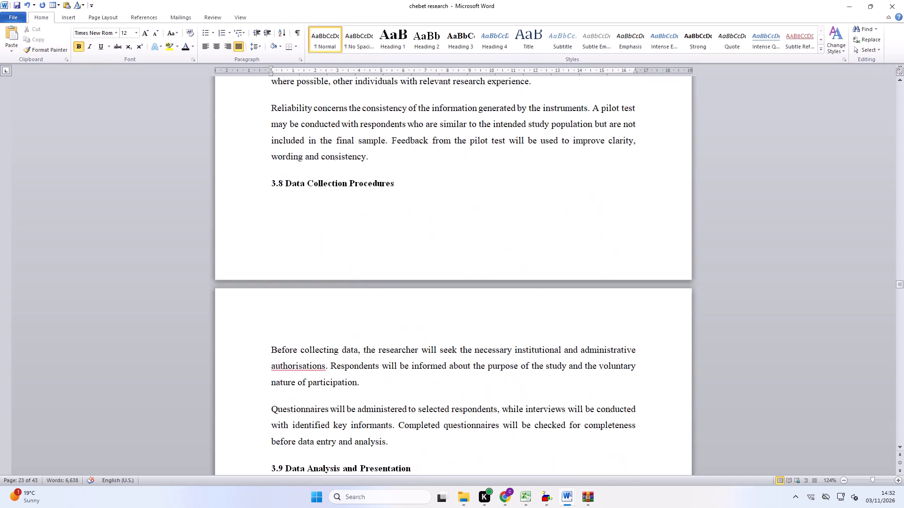
scroll(670, 213, "down", 20)
scroll(670, 213, "down", 18)
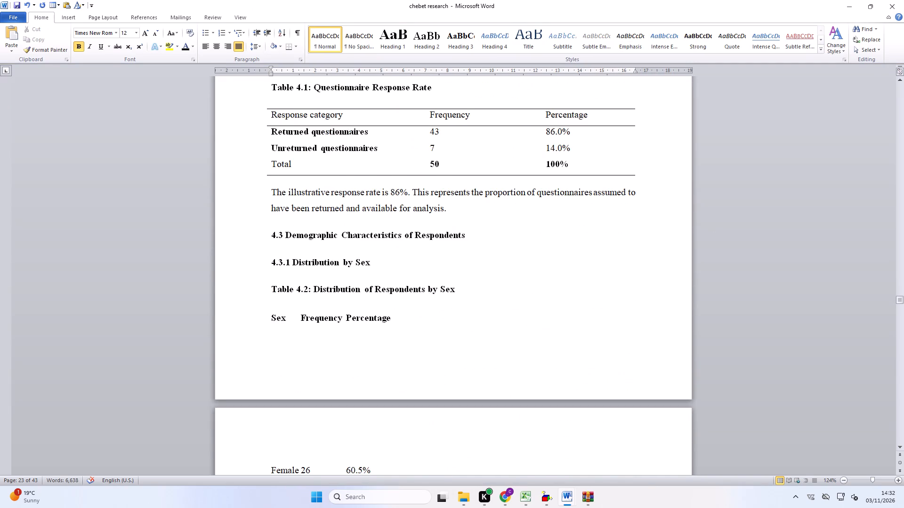
scroll(568, 243, "down", 14)
scroll(616, 274, "up", 8)
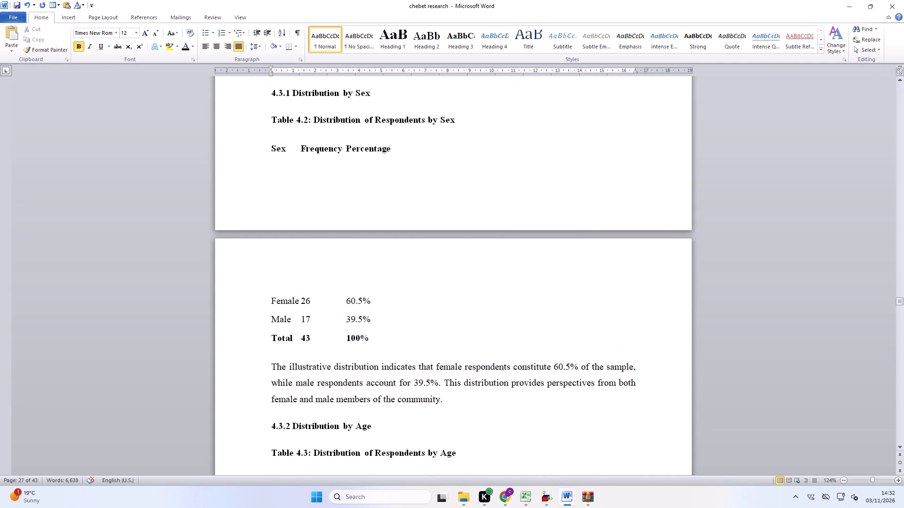
left_click(268, 141)
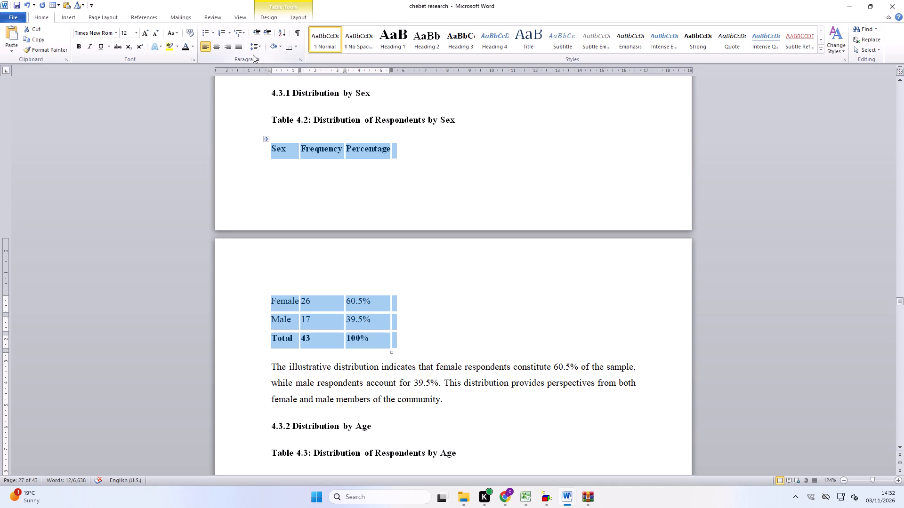
left_click(273, 19)
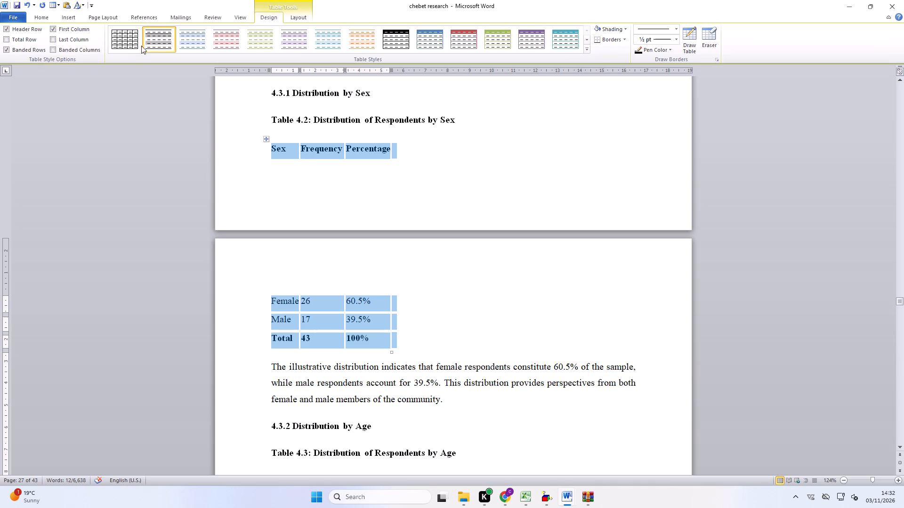
left_click(158, 42)
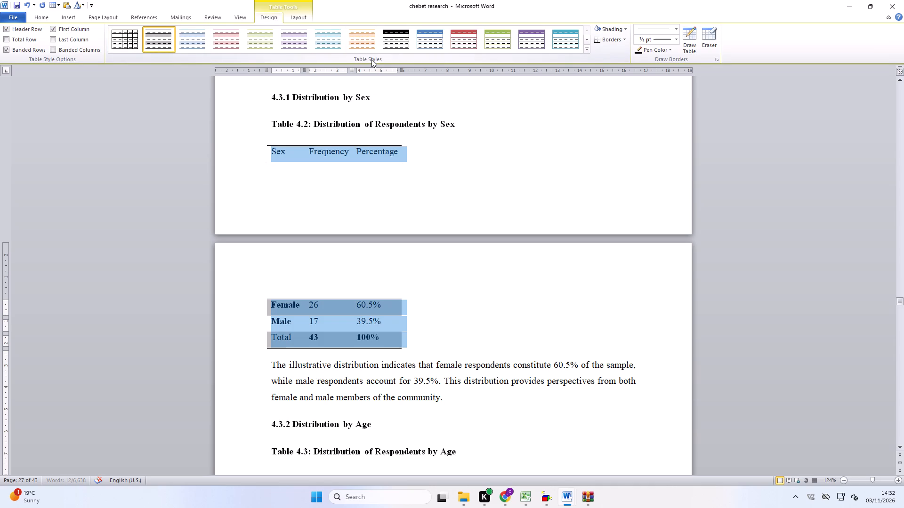
left_click(122, 32)
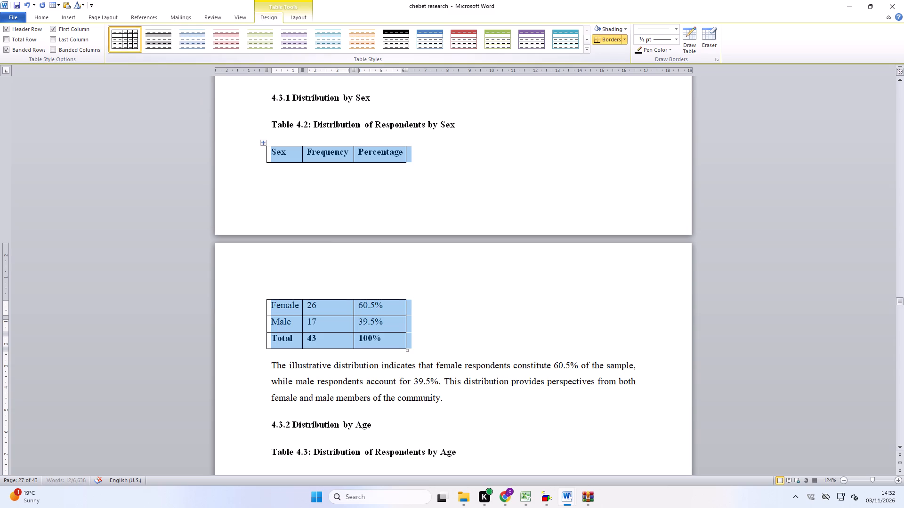
left_click(404, 323)
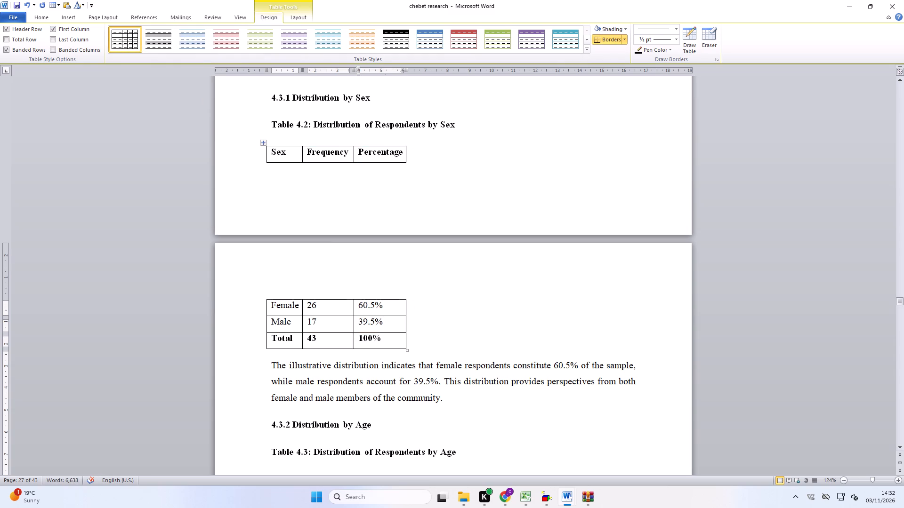
left_click(405, 323)
left_click(405, 323)
left_click_drag(404, 323, 638, 325)
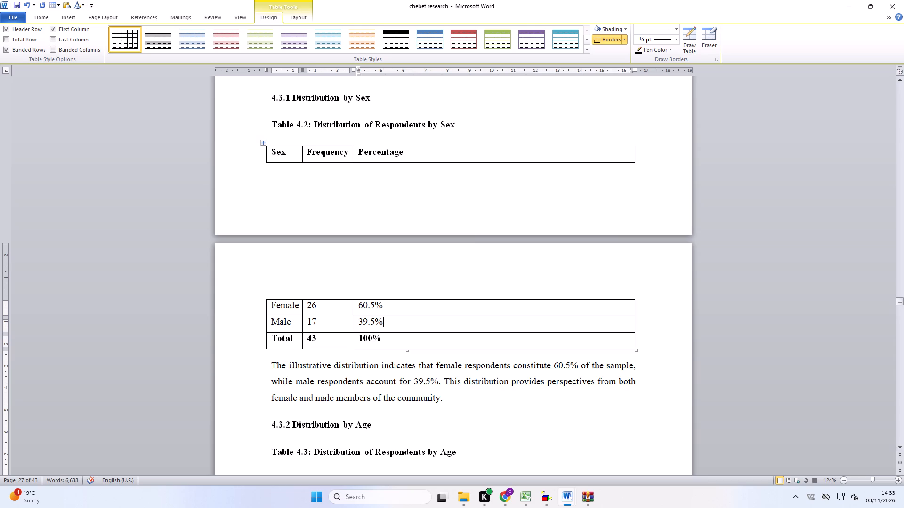
left_click_drag(354, 312, 482, 314)
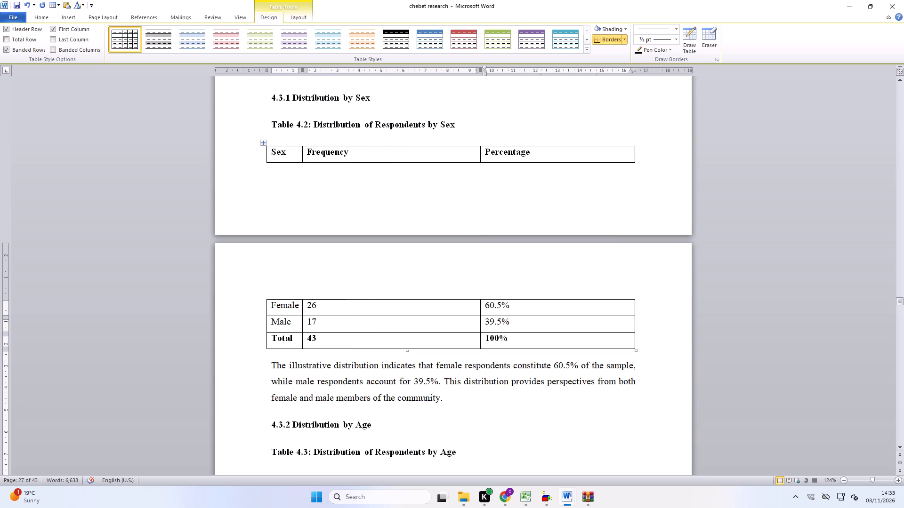
Restyle Table 4.2 with the black banded horizontal-rule style and set the whole table's shading to white.
left_click(264, 145)
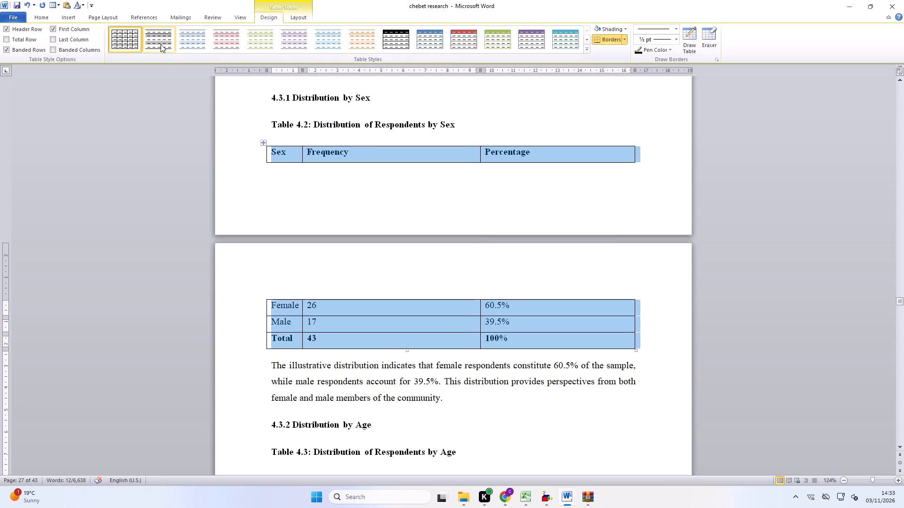
left_click(161, 44)
left_click(626, 30)
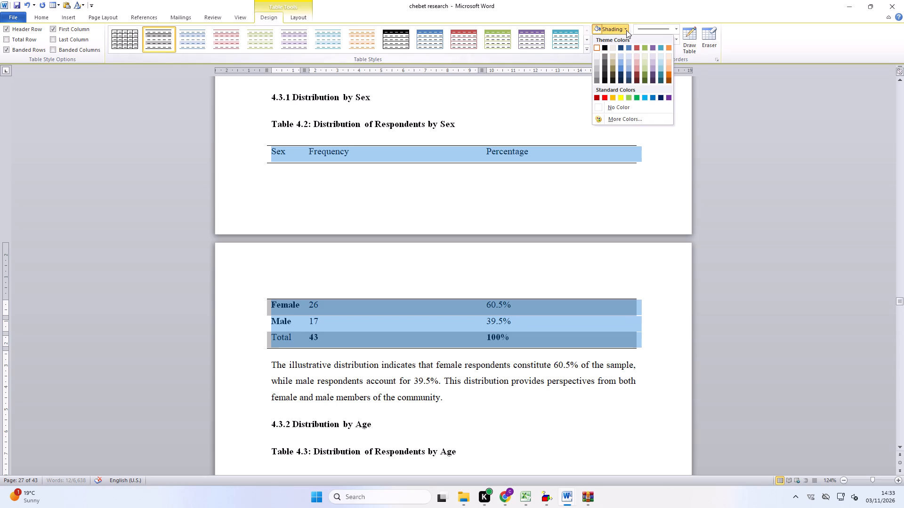
left_click(597, 47)
left_click_drag(469, 158, 474, 159)
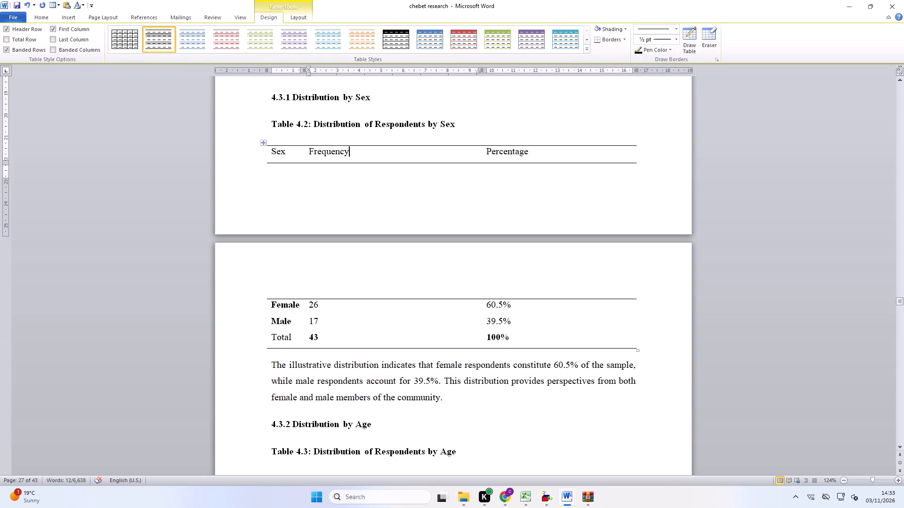
Apply the full black grid style to Table 4.3, extend it to the text margin and widen the Frequency column.
scroll(495, 159, "up", 3)
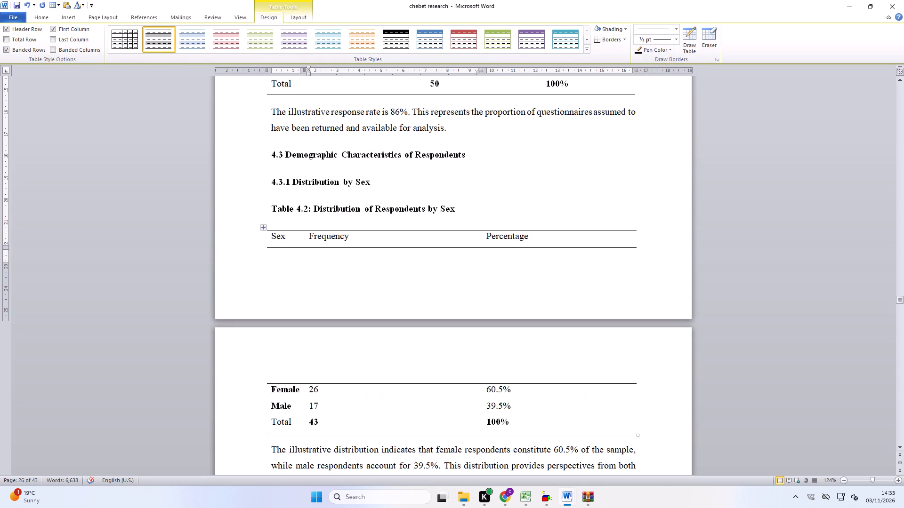
scroll(491, 148, "down", 11)
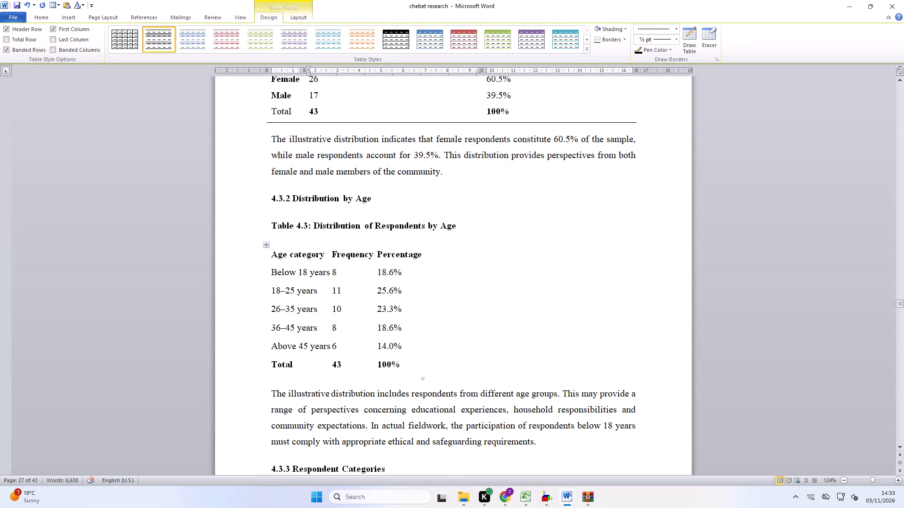
left_click(267, 247)
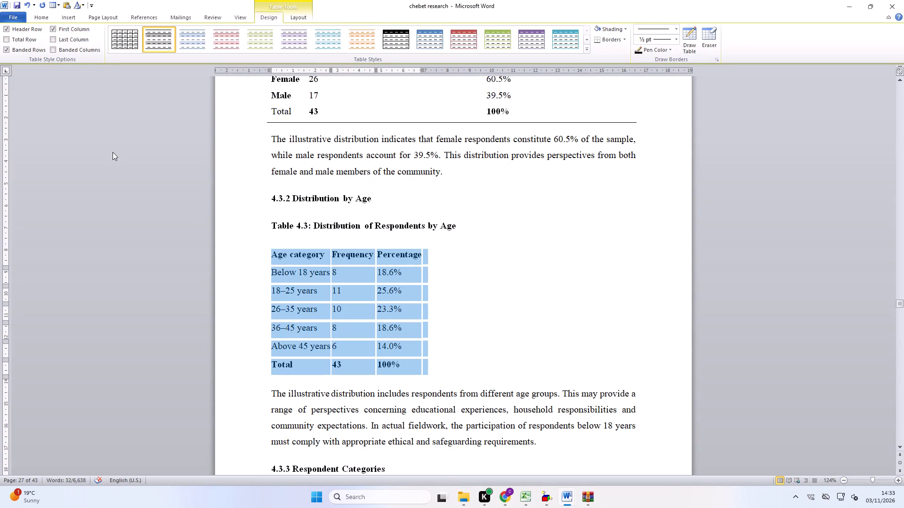
left_click(129, 42)
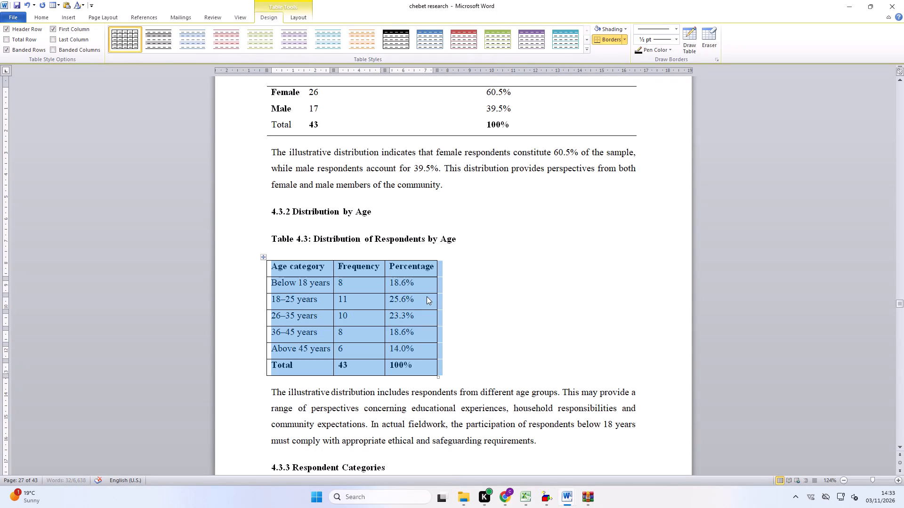
left_click(442, 303)
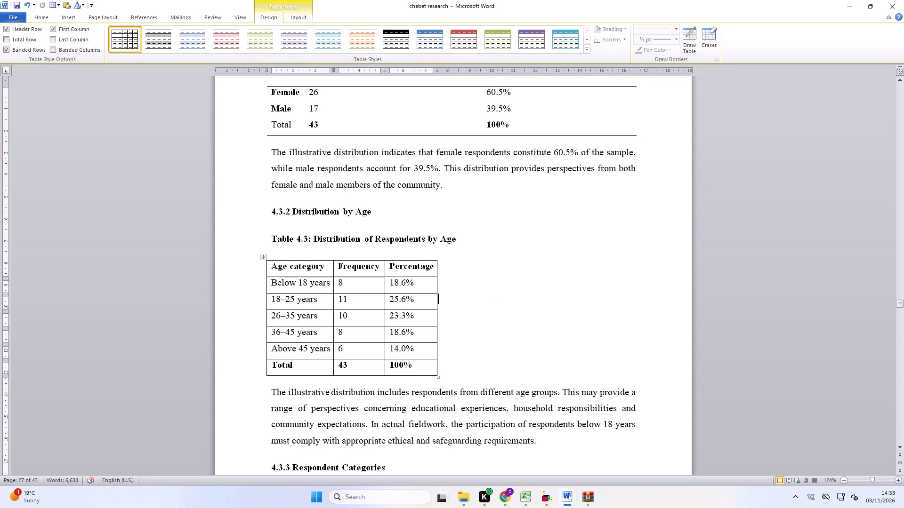
left_click_drag(436, 303, 635, 304)
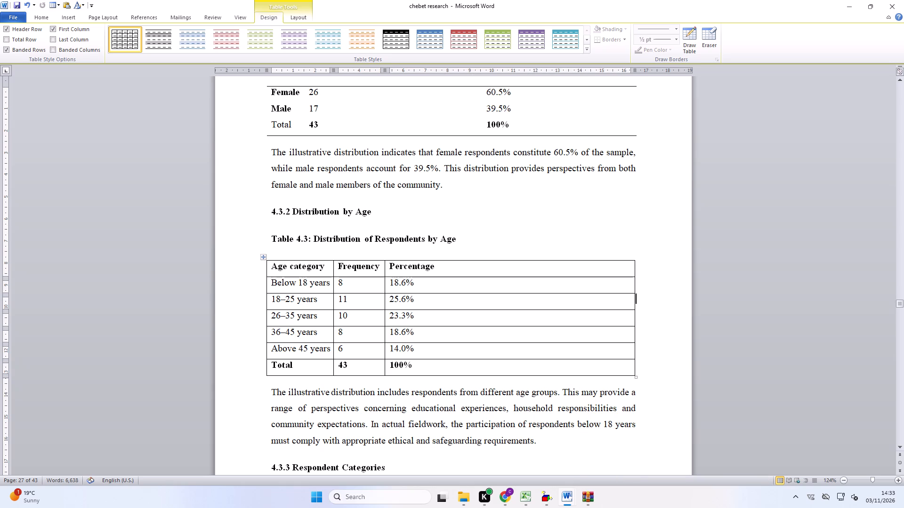
left_click_drag(384, 320, 496, 317)
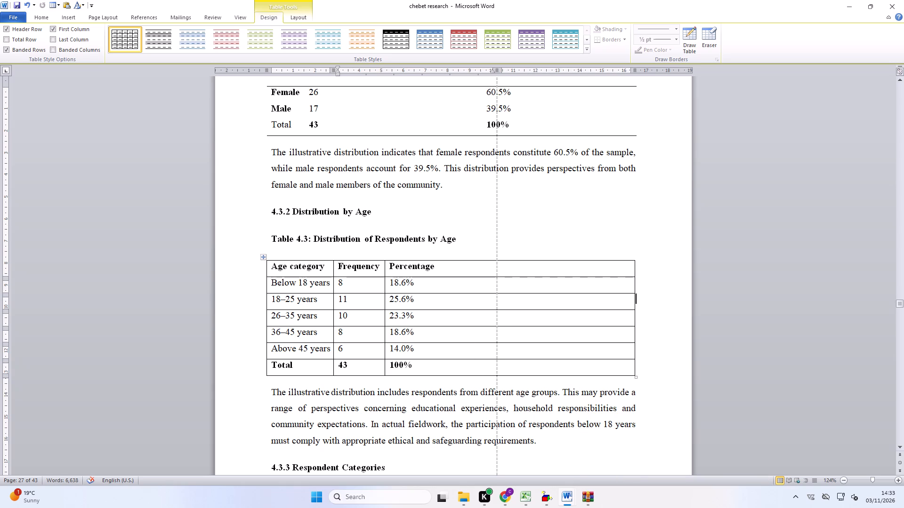
left_click_drag(496, 317, 497, 317)
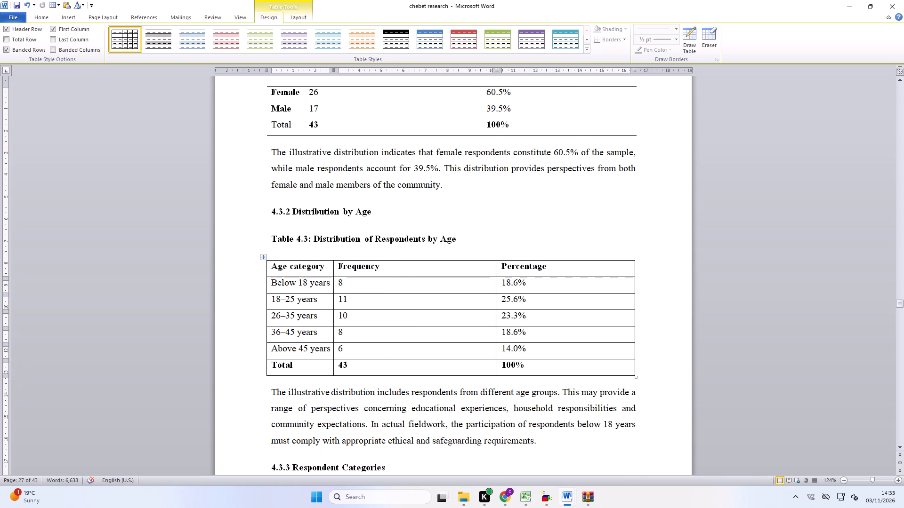
Restyle Table 4.3 with the black banded horizontal-rule style and set the whole table's shading to white.
left_click(265, 259)
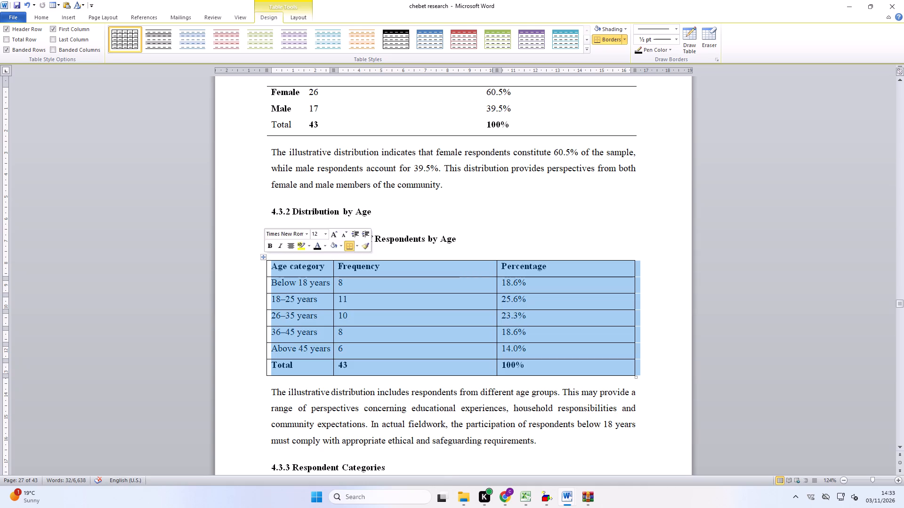
left_click(163, 32)
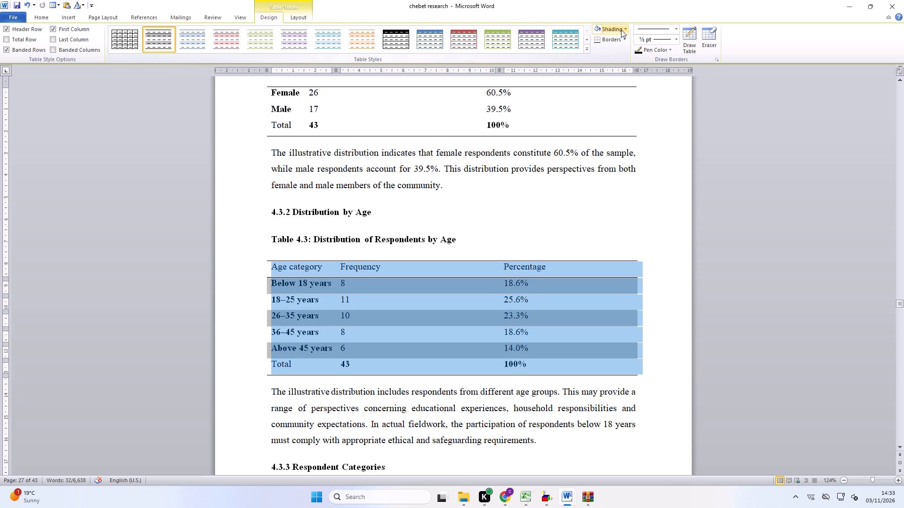
left_click(624, 29)
left_click(597, 46)
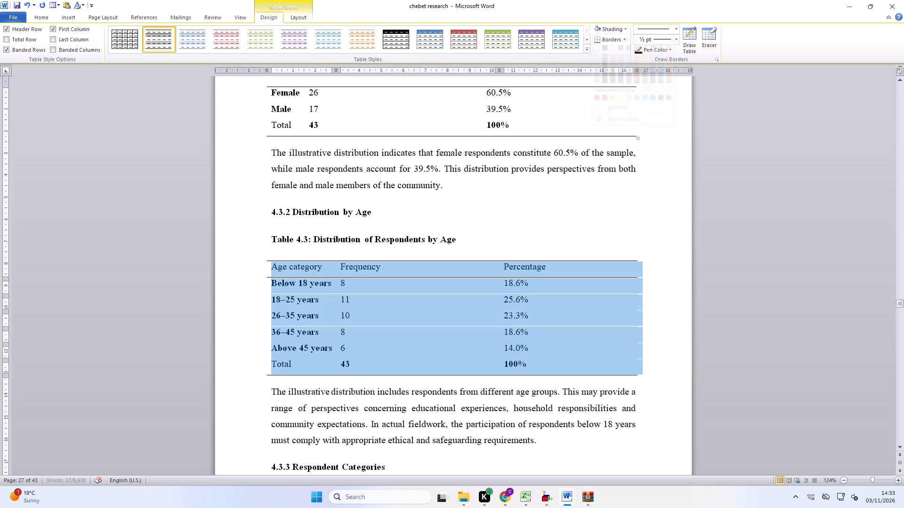
left_click(564, 317)
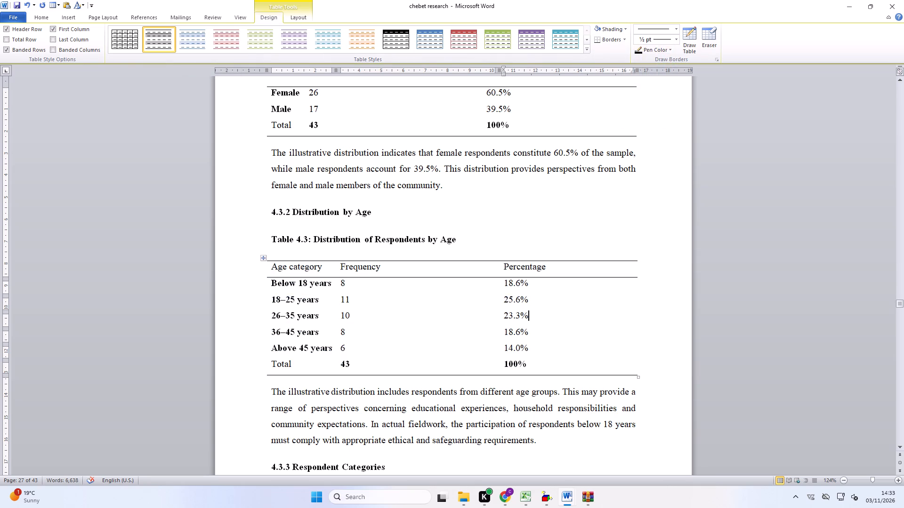
Review the pages from Table 4.3 back to section 3.7, then forward to the Chapter Four introduction.
scroll(604, 233, "up", 19)
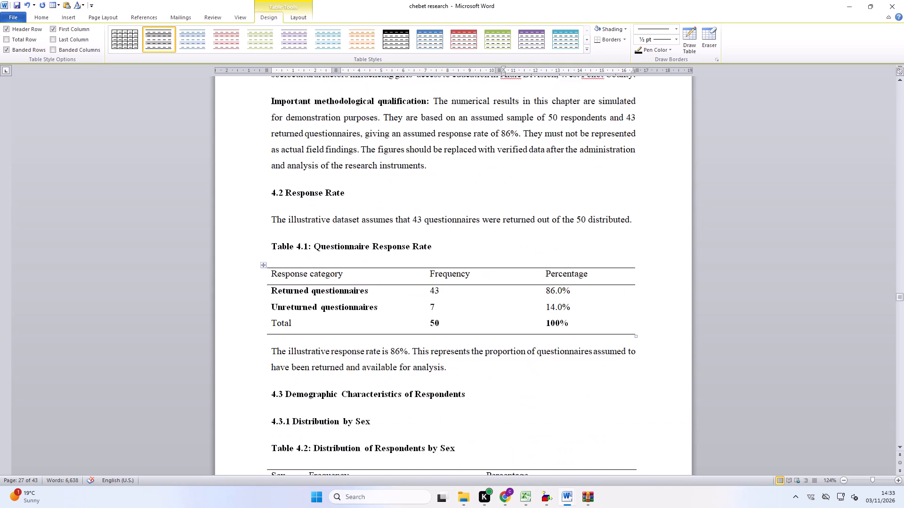
scroll(602, 233, "up", 15)
scroll(602, 233, "up", 17)
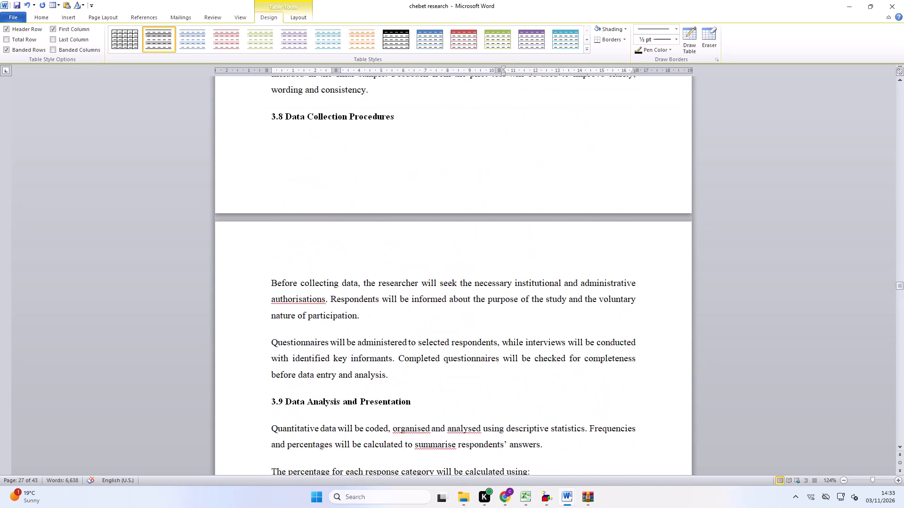
scroll(602, 233, "up", 19)
scroll(602, 233, "down", 13)
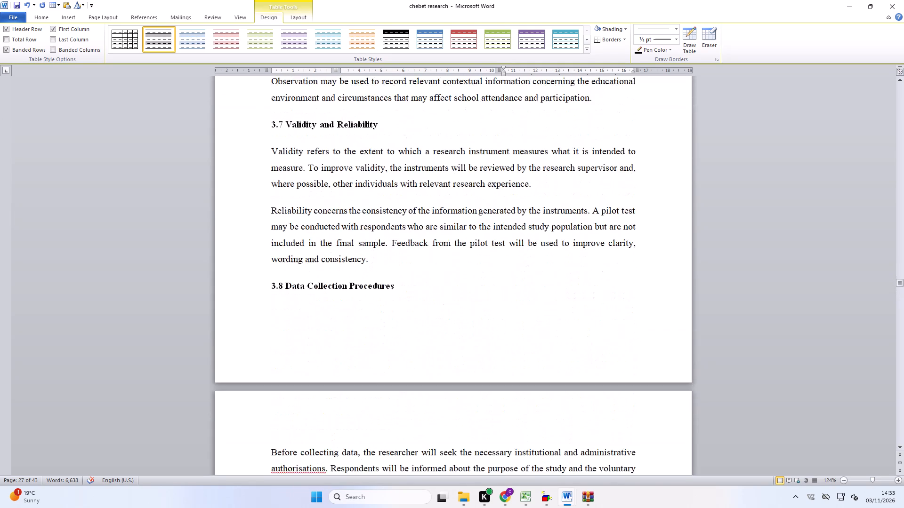
scroll(595, 237, "down", 17)
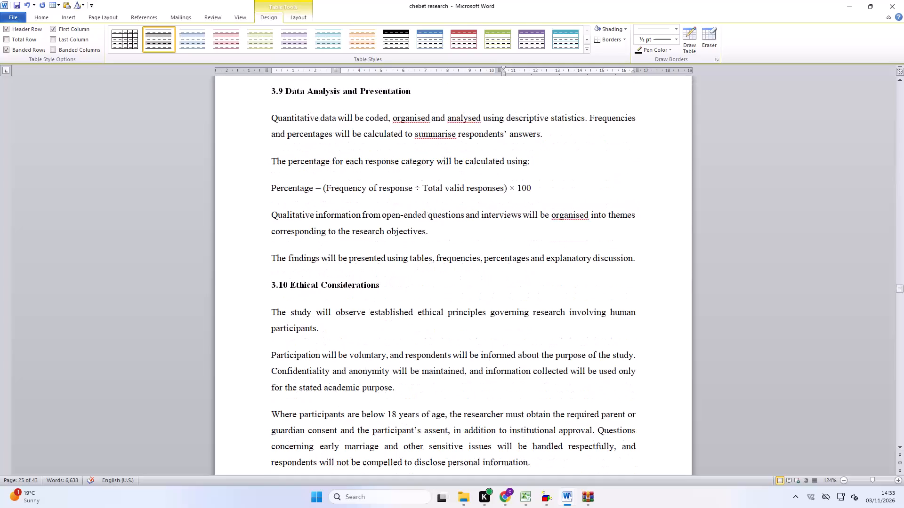
scroll(486, 448, "down", 10)
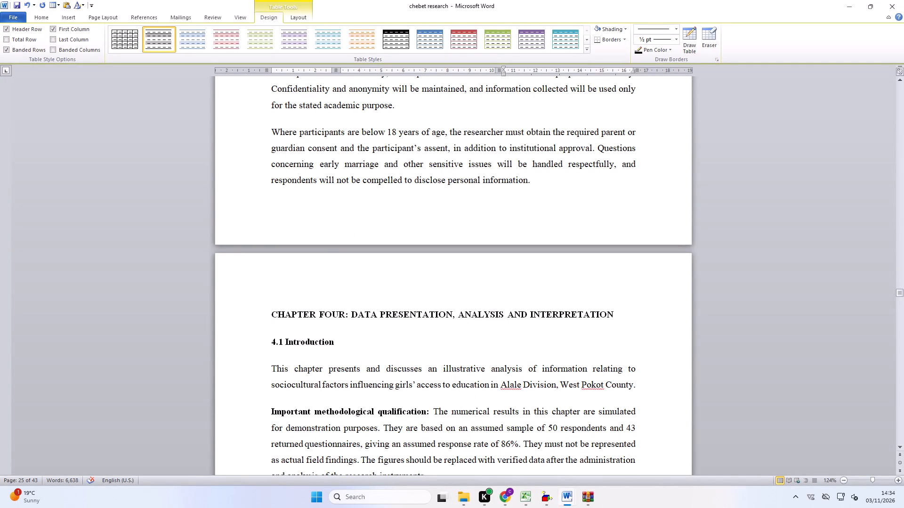
Delete the word "illustrative" from the first sentence of section 4.1 Introduction.
left_click(485, 372)
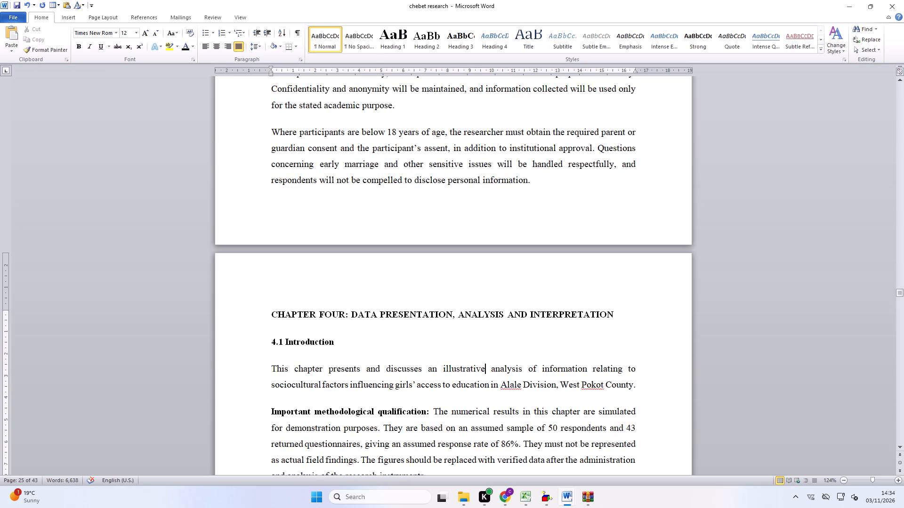
key("BackSpace")
key("BackSpace")
key("BackSpace")
key("BackSpace")
key("BackSpace")
key("BackSpace")
key("BackSpace")
key("BackSpace")
key("BackSpace")
key("BackSpace")
key("BackSpace")
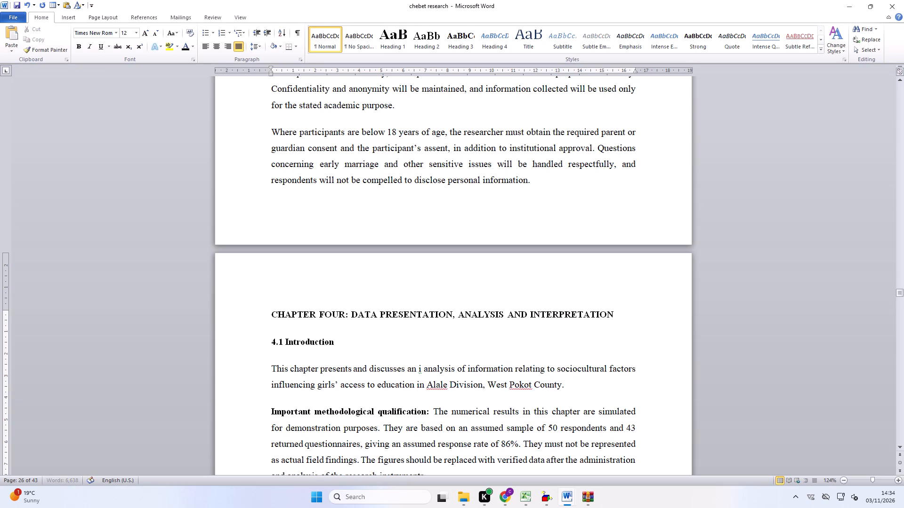
key("BackSpace")
key("BackSpace")
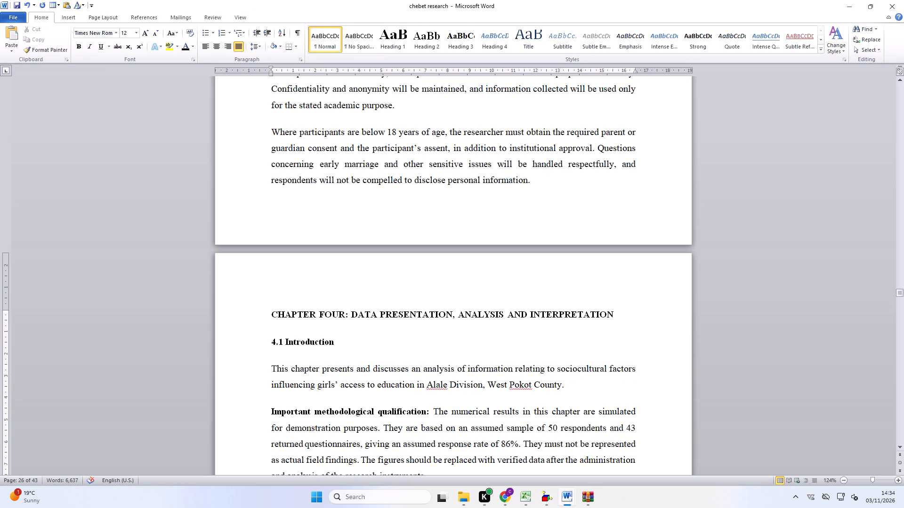
Delete the entire "Important methodological qualification" paragraph from section 4.1.
scroll(418, 393, "down", 5)
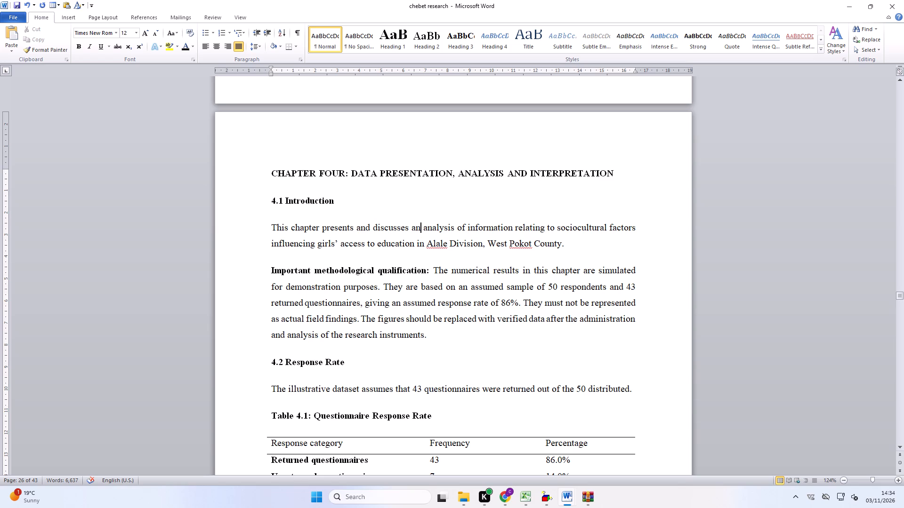
left_click_drag(436, 339, 263, 276)
key("BackSpace")
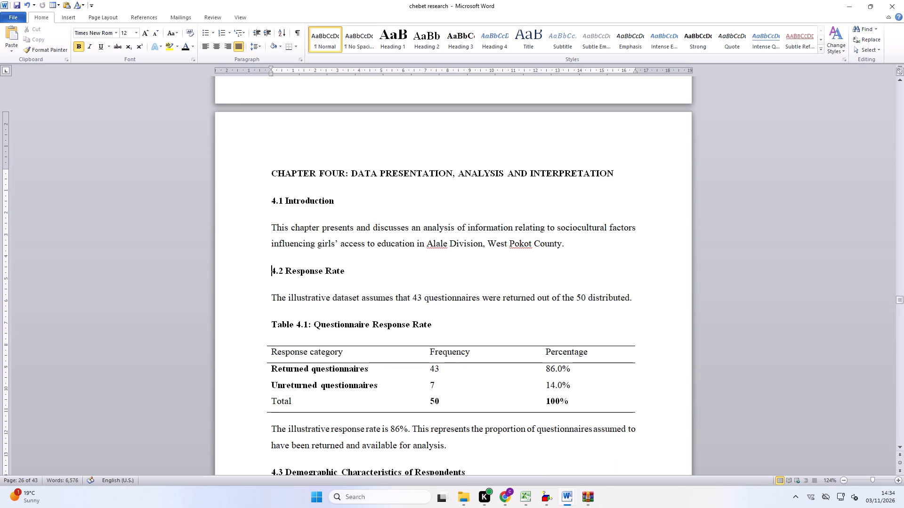
Delete the word "illustrative" from the response rate sentence below Table 4.1.
scroll(320, 289, "down", 4)
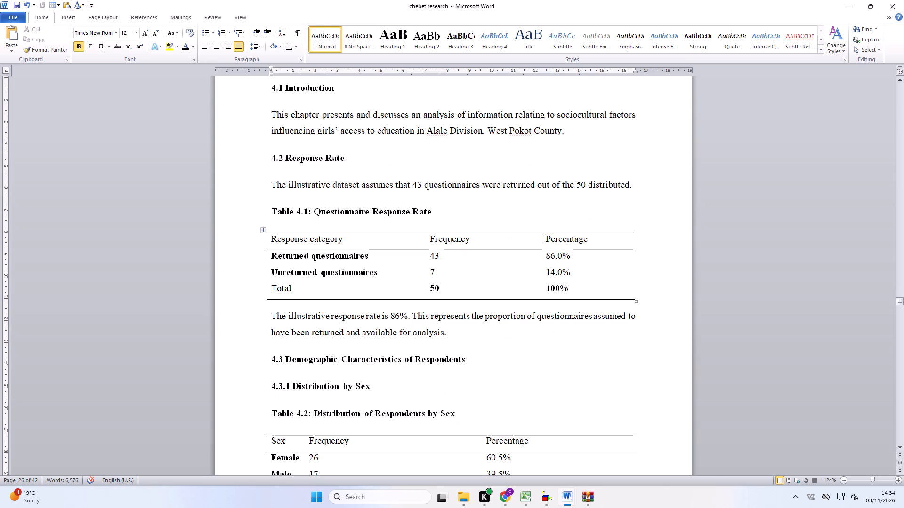
left_click(328, 318)
key("BackSpace")
key("BackSpace")
key("BackSpace")
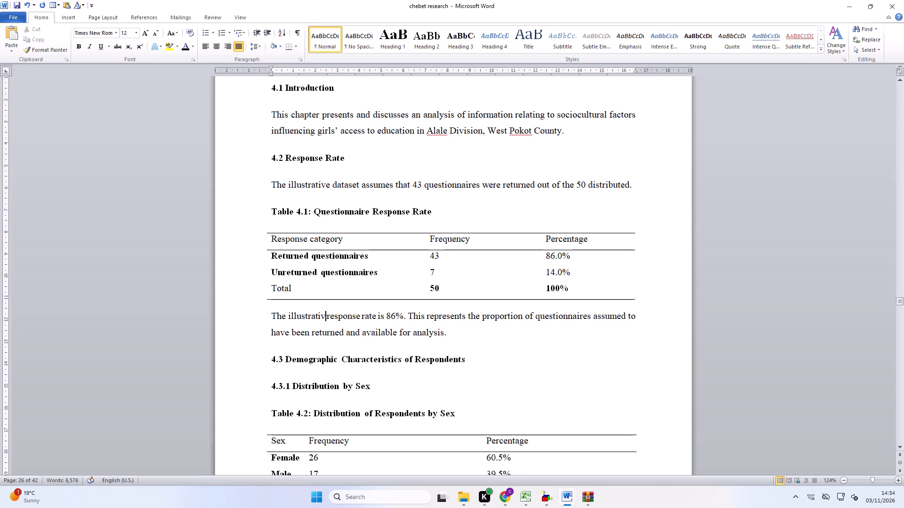
key("BackSpace")
key("BackSpace")
key("BackSpace")
key("BackSpace")
key("BackSpace")
key("BackSpace")
key("BackSpace")
key("BackSpace")
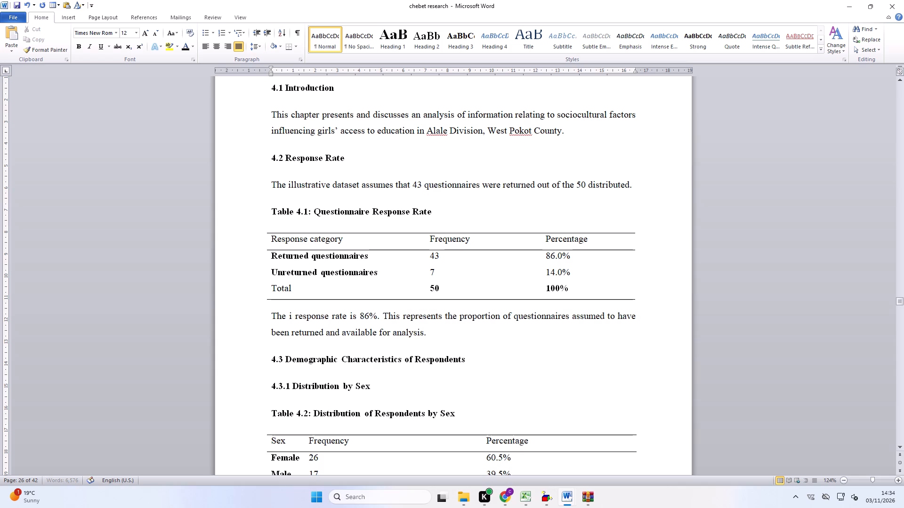
key("BackSpace")
left_click(290, 317)
key("BackSpace")
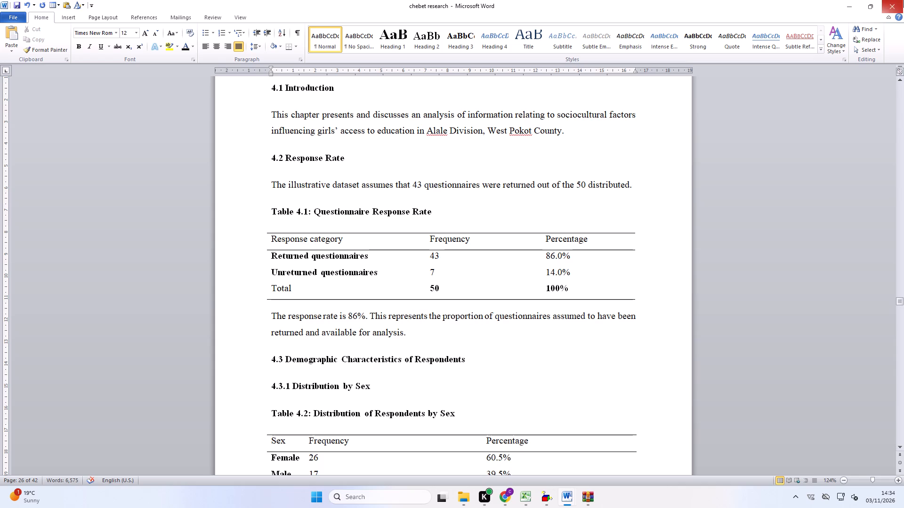
Search the document for "illustrate" with Find and Replace, and close the dialog without replacing anything.
left_click(870, 38)
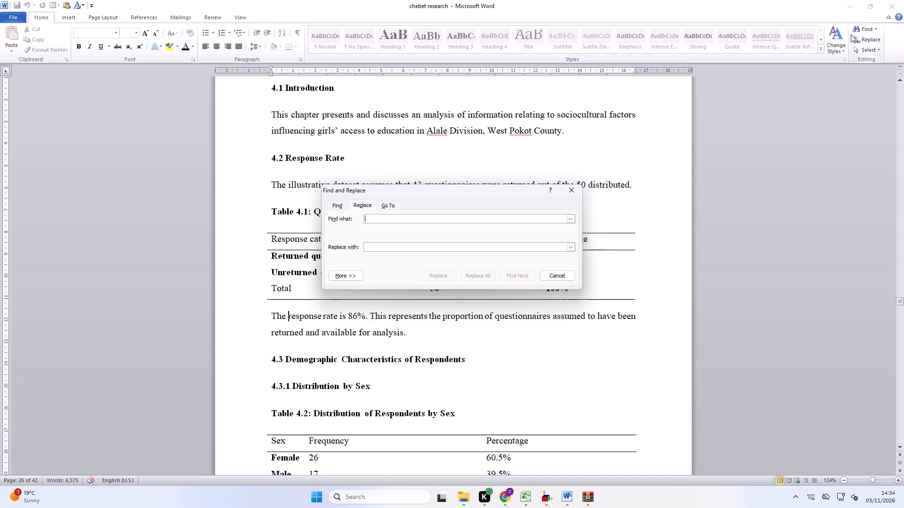
left_click(372, 219)
type("illust")
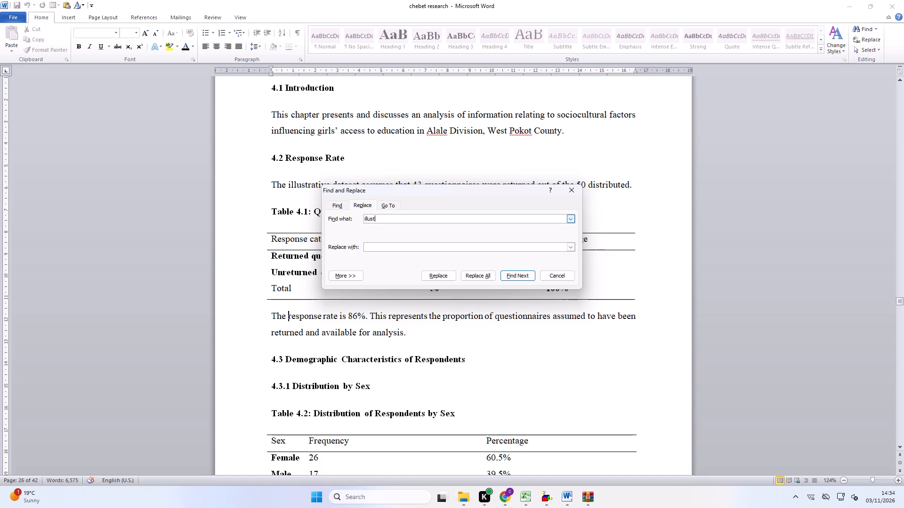
type("ra")
type("te")
left_click(516, 276)
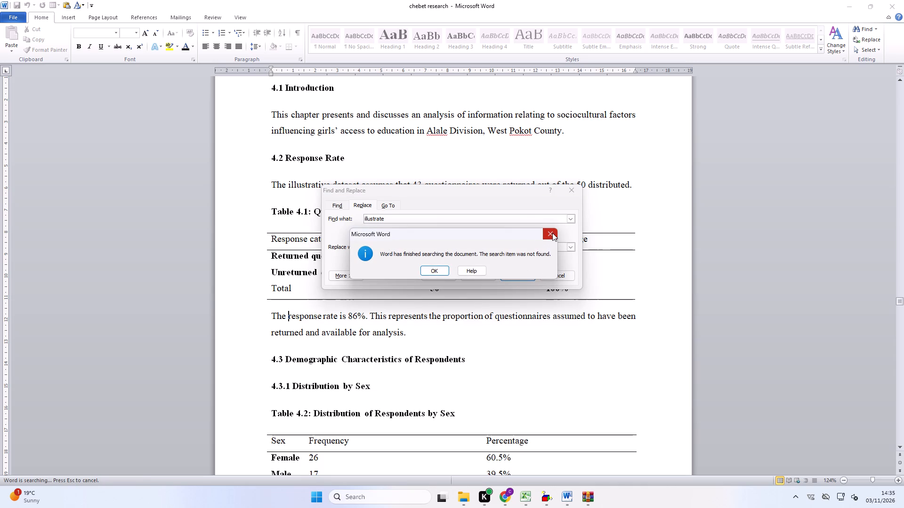
left_click(438, 270)
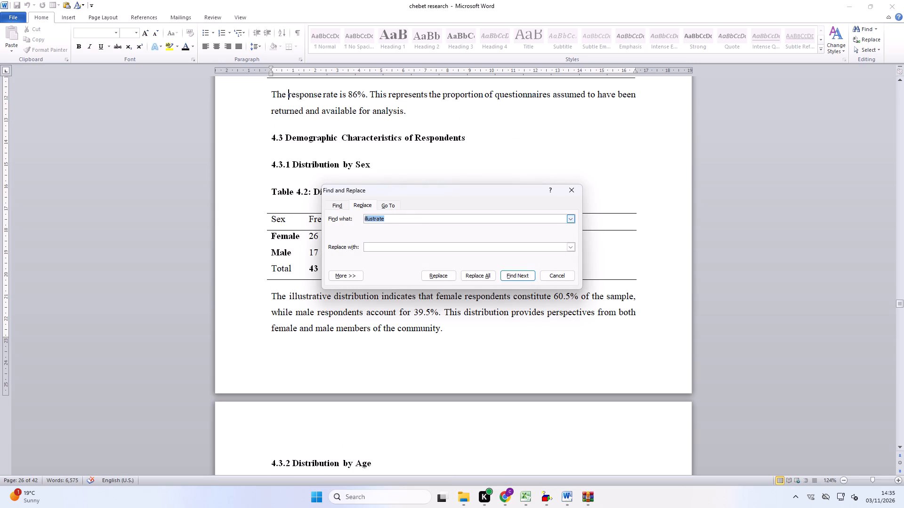
left_click(394, 218)
left_click(576, 188)
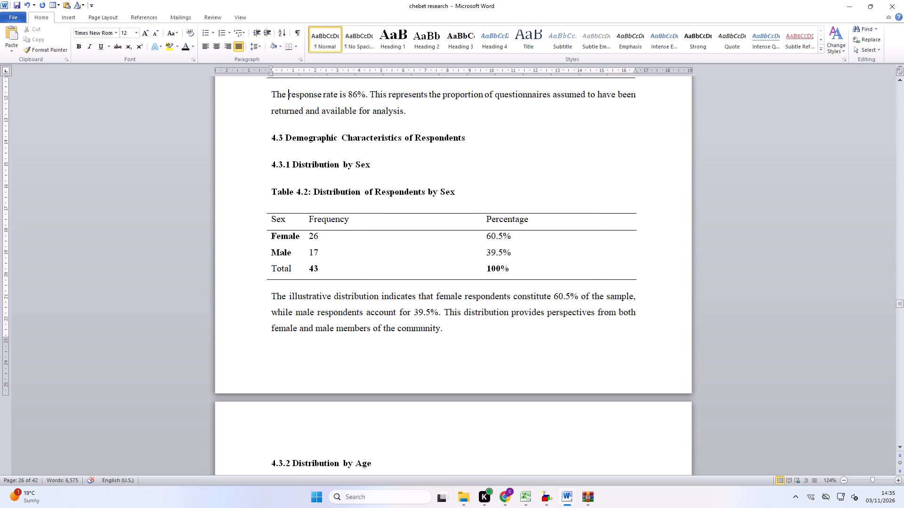
Find "illustrative" with Find and Replace and delete it from the sentence below Table 4.2.
left_click(862, 38)
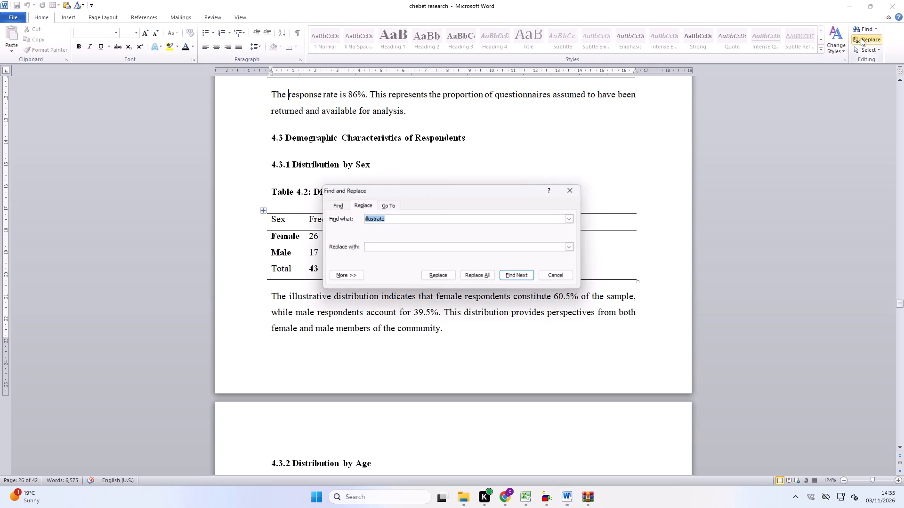
left_click(409, 217)
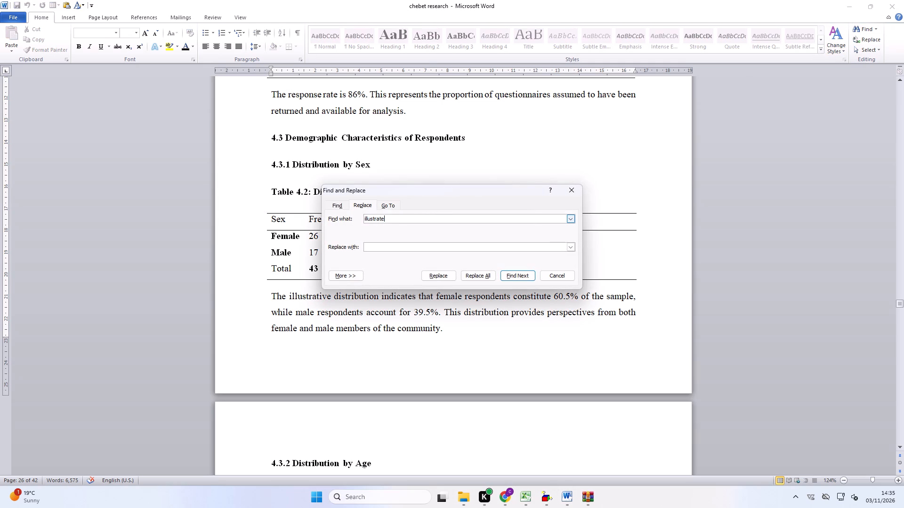
key("BackSpace")
type("ive")
left_click(524, 278)
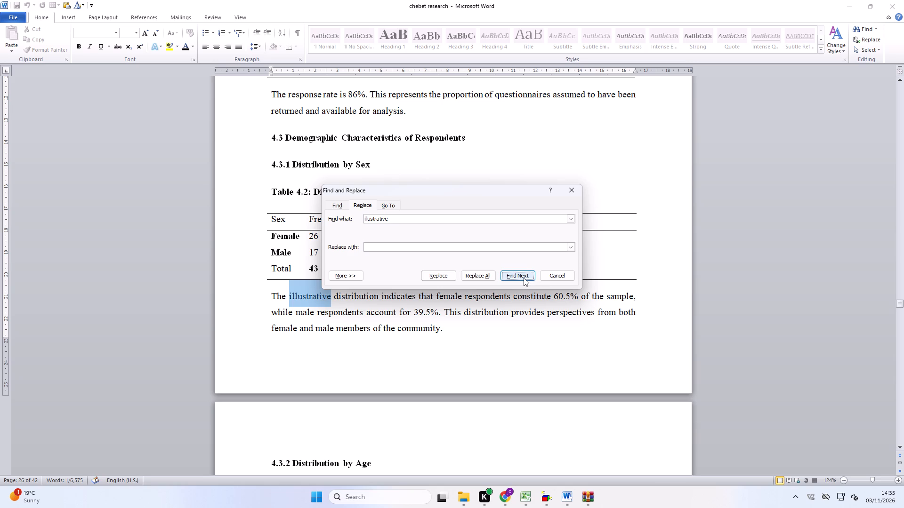
key("BackSpace")
left_click(315, 301)
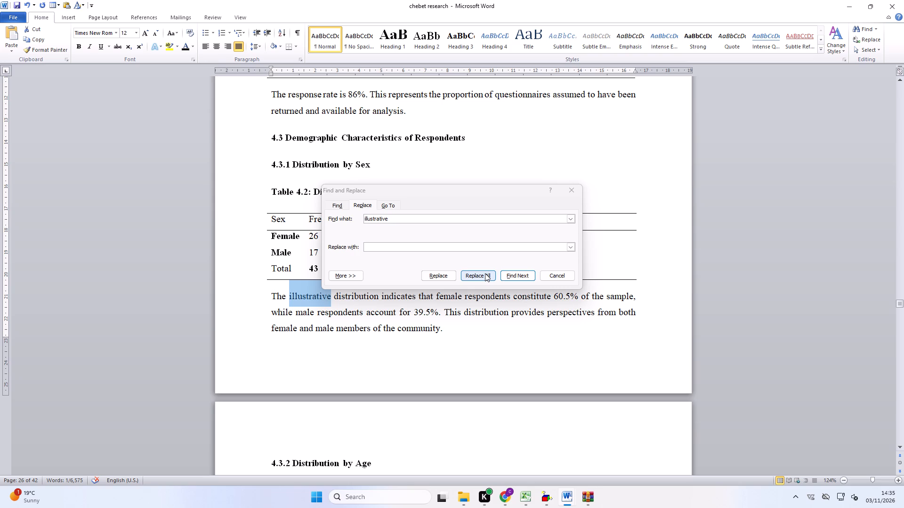
left_click(568, 193)
key("BackSpace")
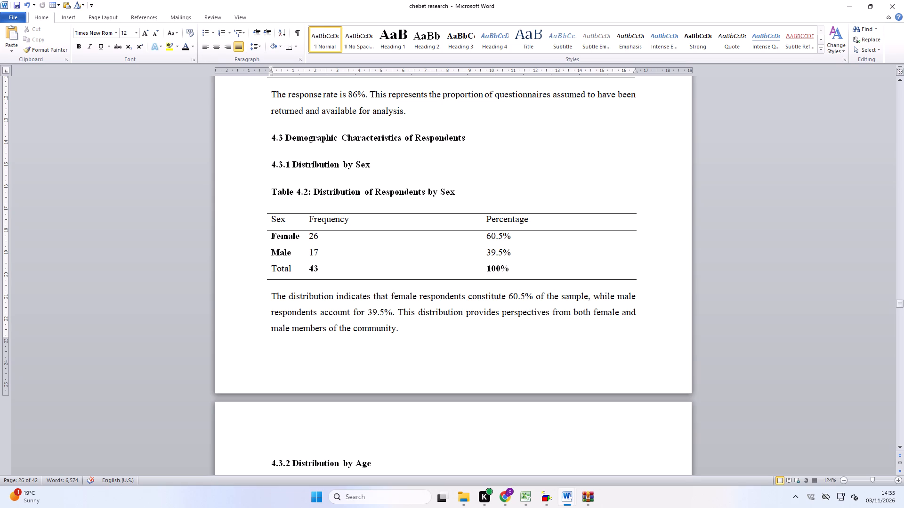
Delete the word "illustrative" from the paragraph below Table 4.3, keeping a space between "The" and "distribution".
scroll(562, 336, "down", 9)
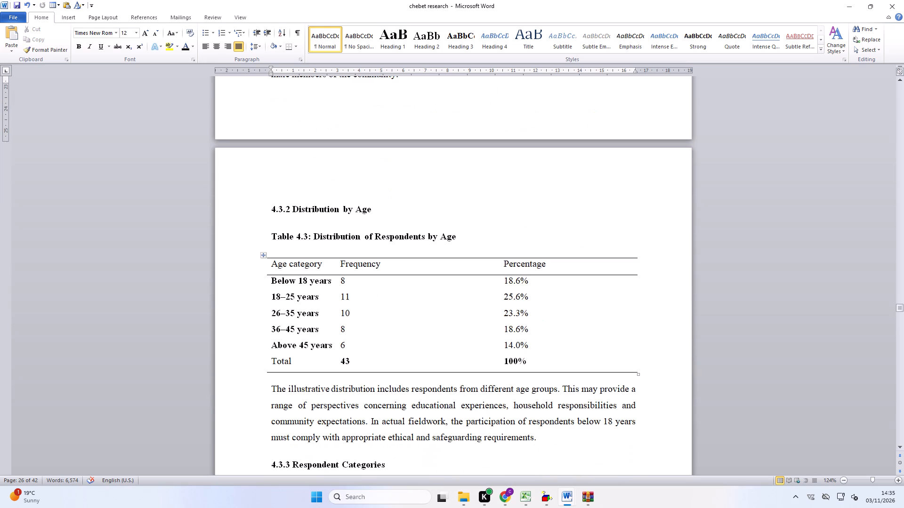
scroll(564, 329, "down", 3)
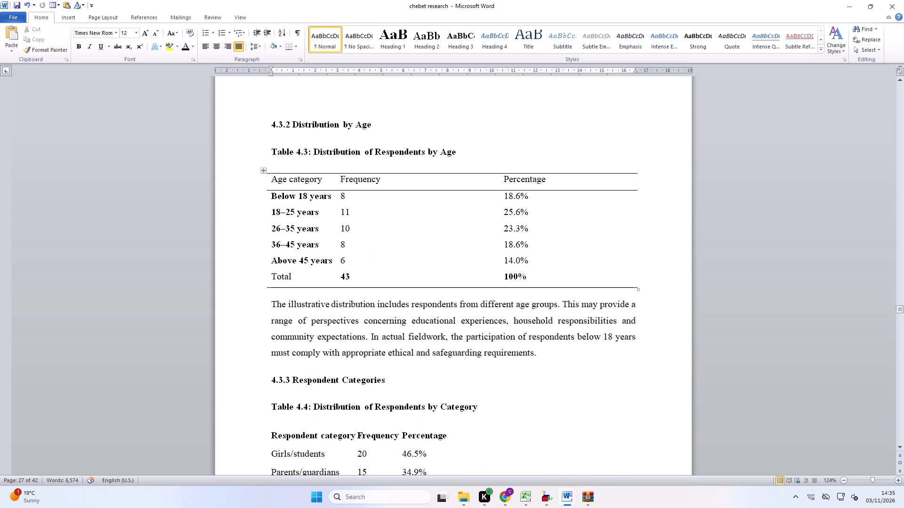
left_click(331, 306)
key("BackSpace")
key("BackSpace")
key("BackSpace")
key("BackSpace")
key("BackSpace")
key("BackSpace")
key("BackSpace")
key("BackSpace")
key("BackSpace")
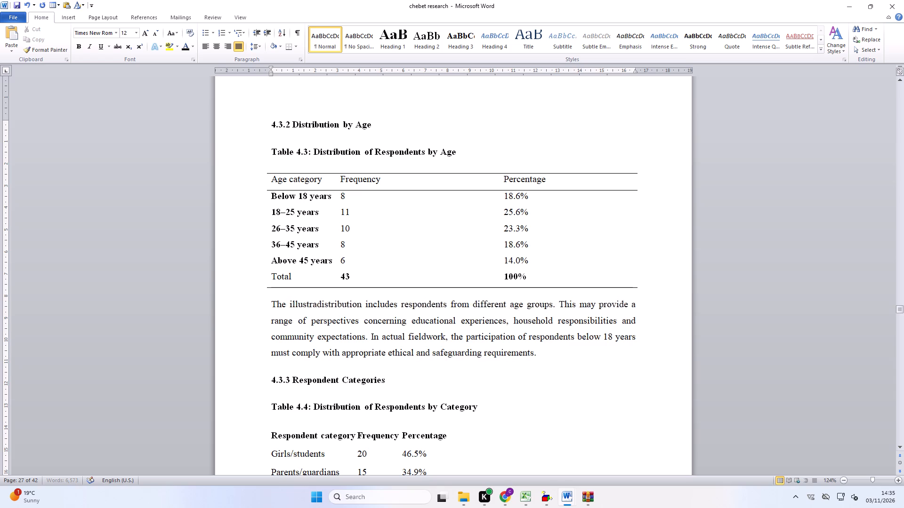
key("BackSpace")
key("BackSpace")
key("BackSpace")
key("BackSpace")
key("BackSpace")
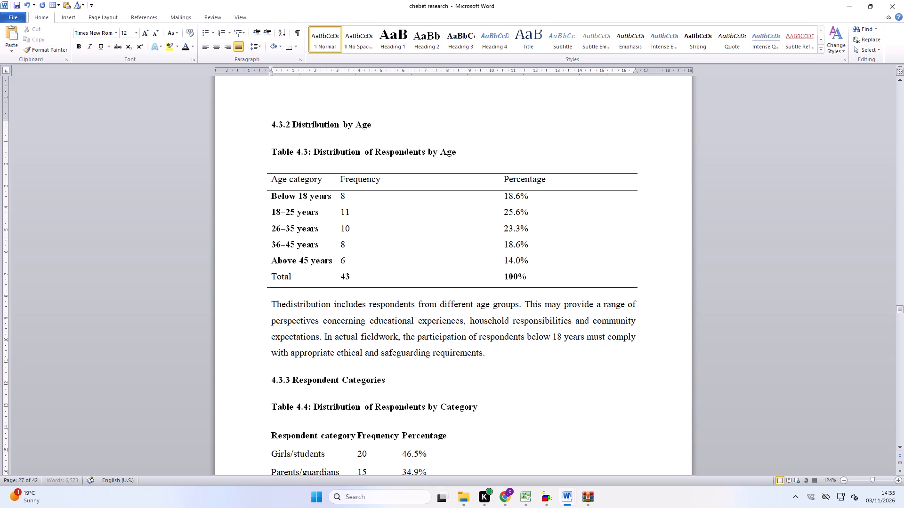
key("space")
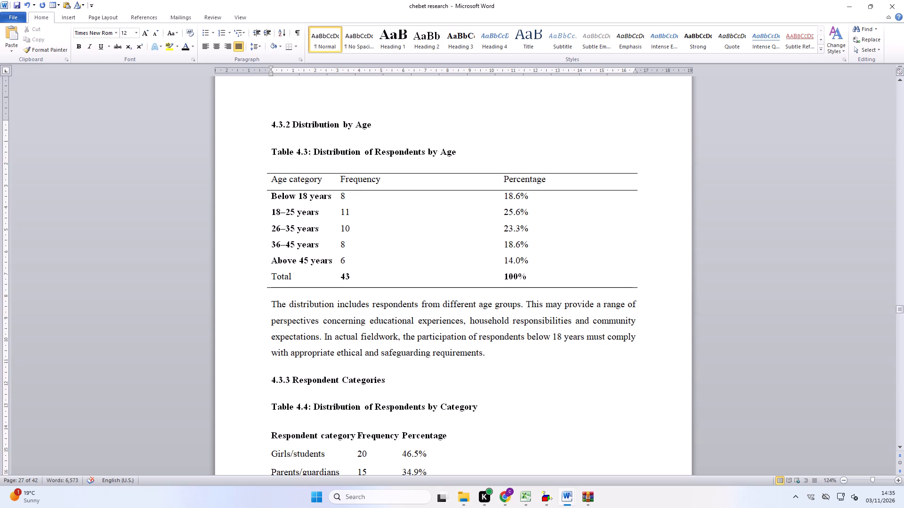
Give Table 4.4 full grid borders, stretch it to the text's full width, and widen its Frequency column.
scroll(500, 337, "down", 6)
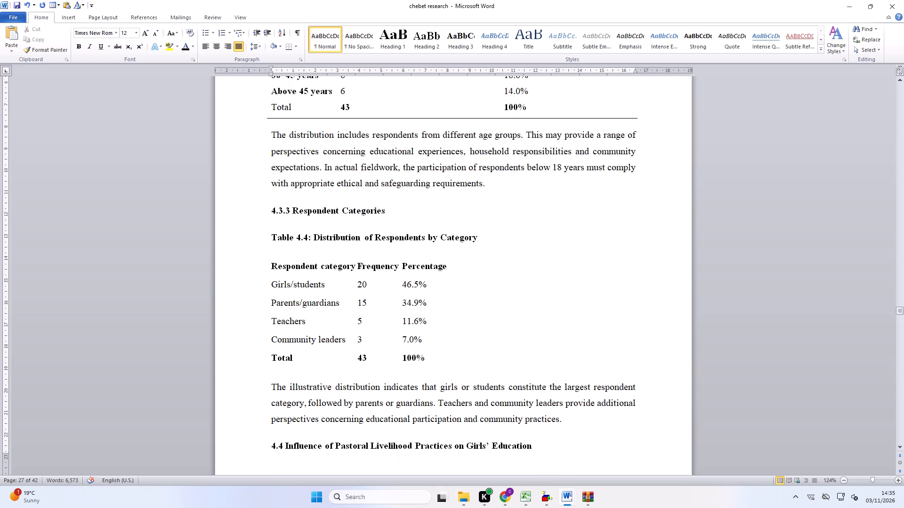
scroll(482, 322, "up", 6)
scroll(486, 318, "down", 6)
left_click(266, 259)
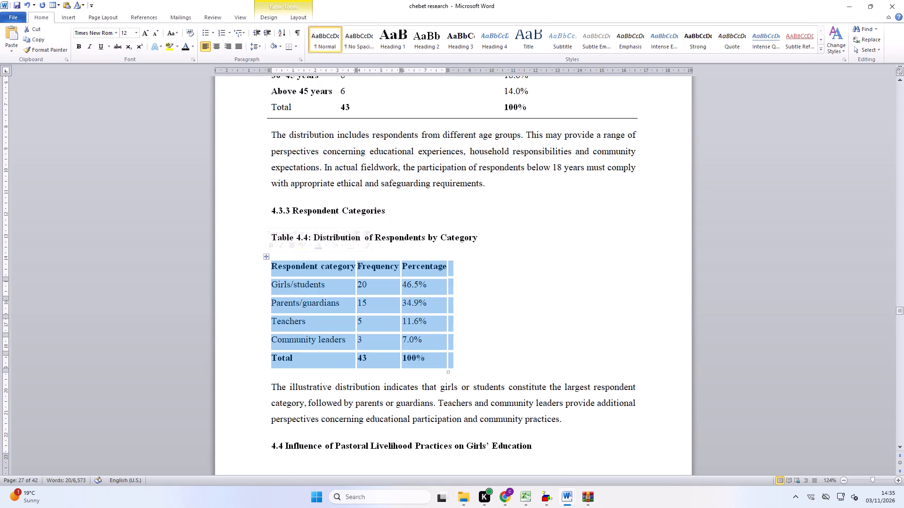
left_click(264, 15)
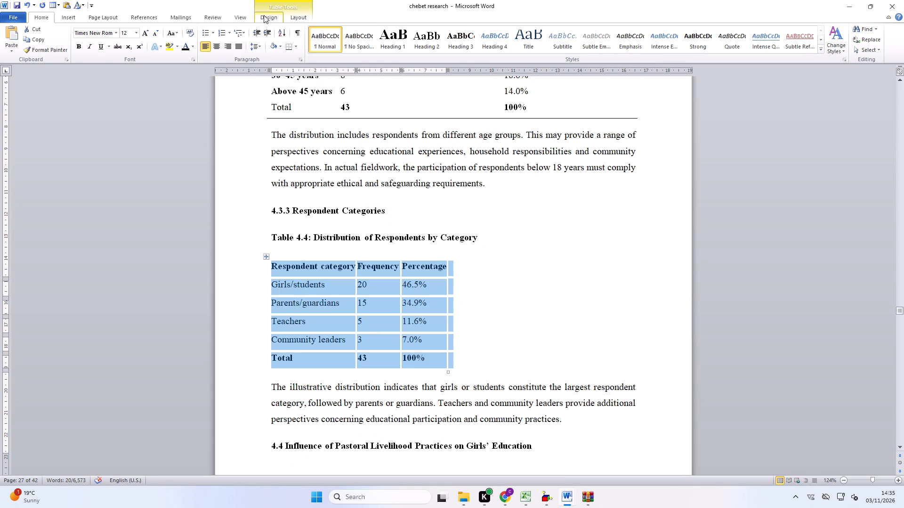
left_click(124, 39)
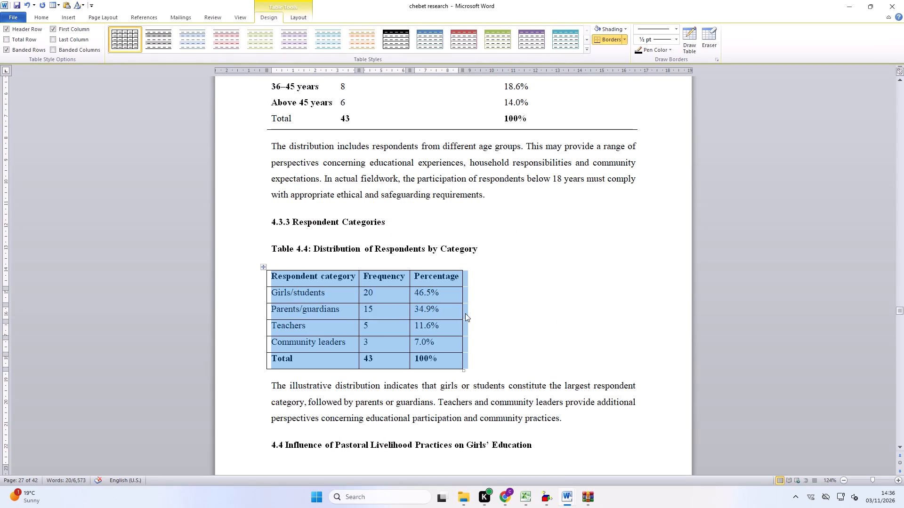
left_click(460, 315)
left_click_drag(462, 312, 530, 312)
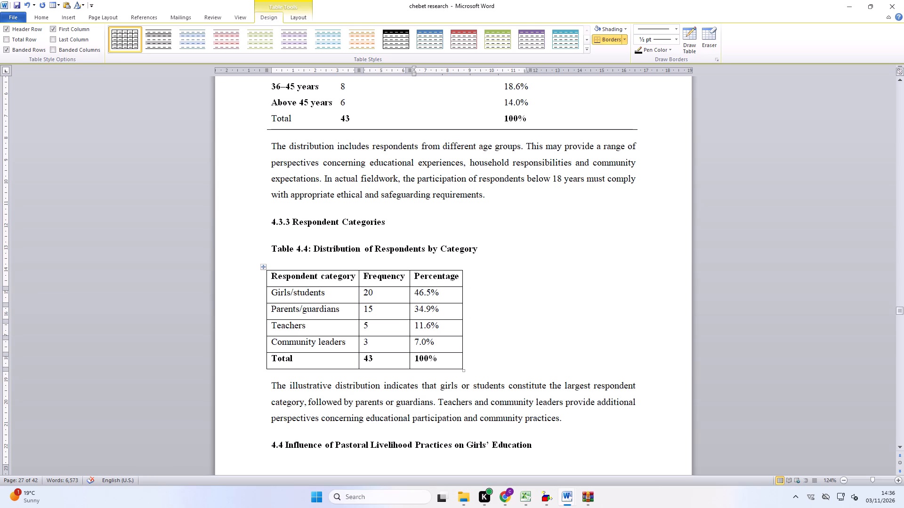
left_click_drag(530, 312, 636, 314)
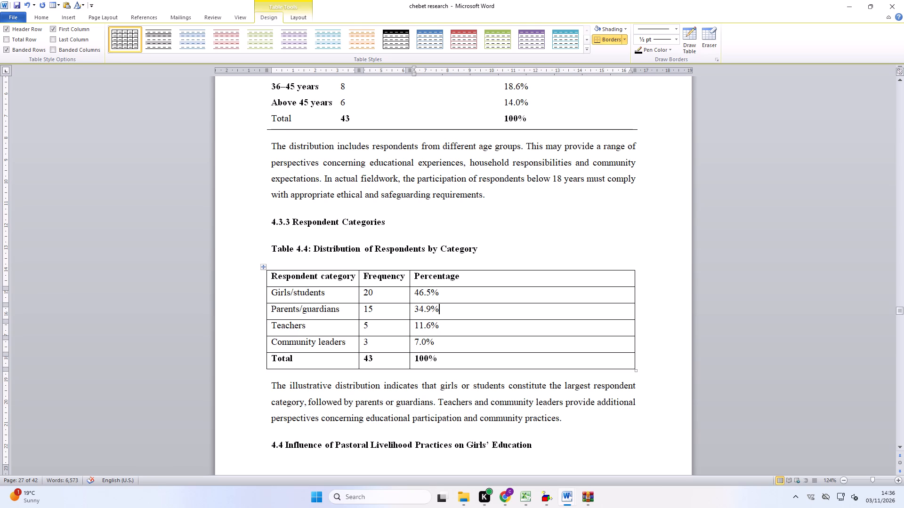
left_click_drag(410, 314, 487, 314)
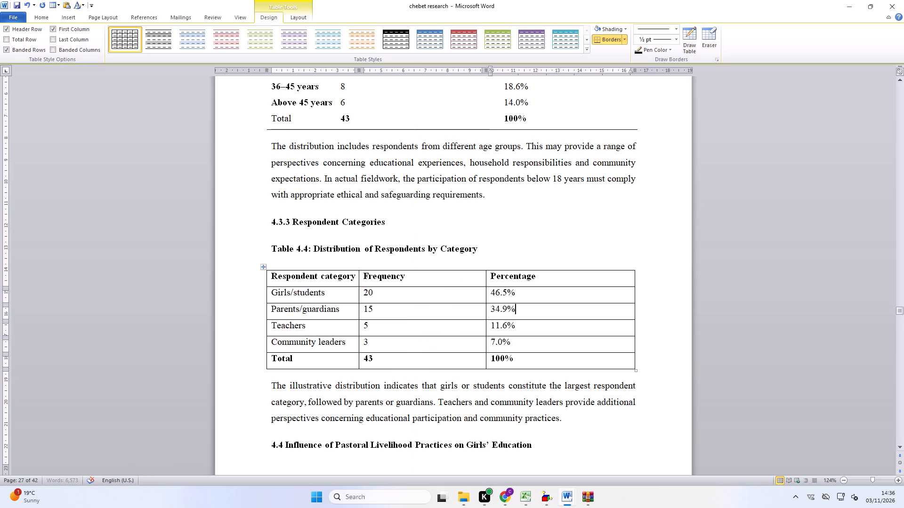
Apply the black banded table style with horizontal rules to Table 4.4 and set its shading to white.
left_click(263, 269)
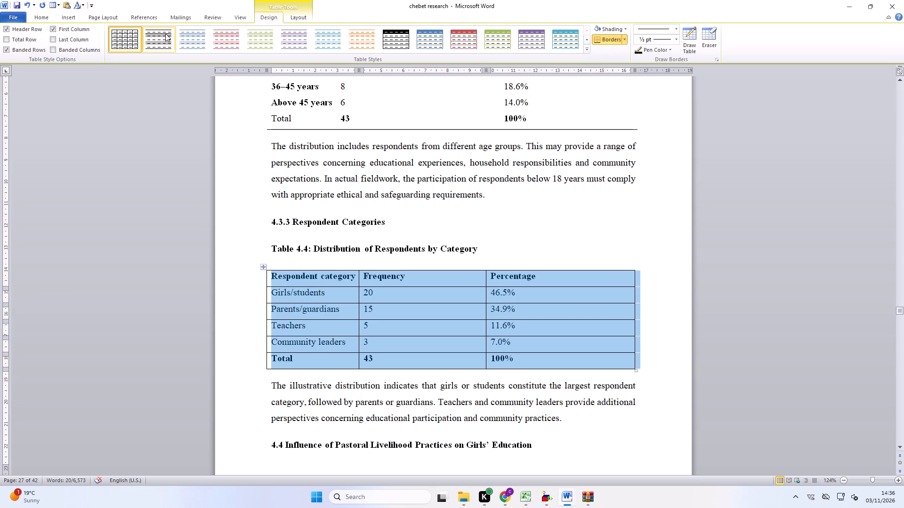
left_click(164, 35)
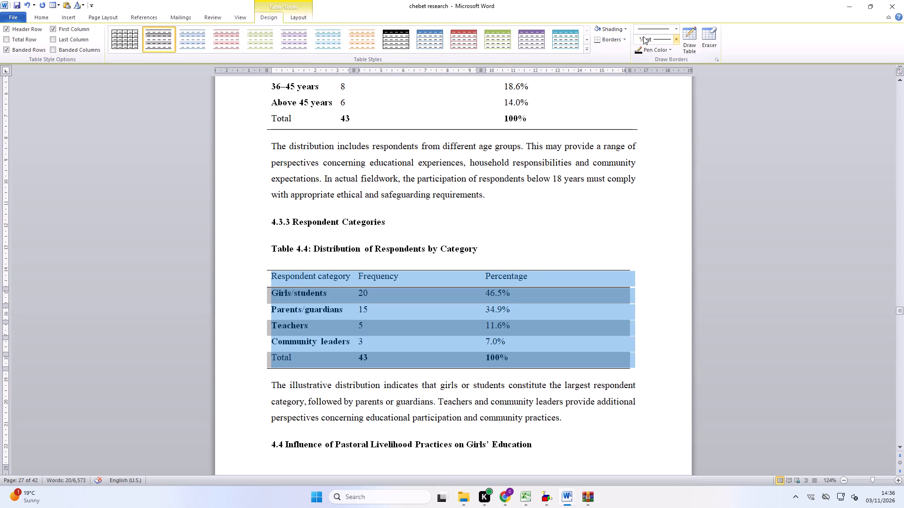
left_click(626, 29)
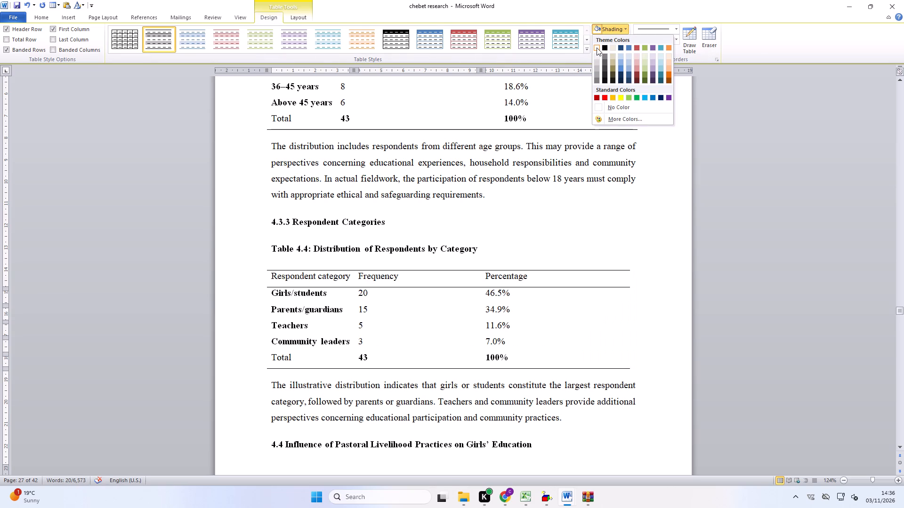
left_click(597, 48)
left_click(542, 349)
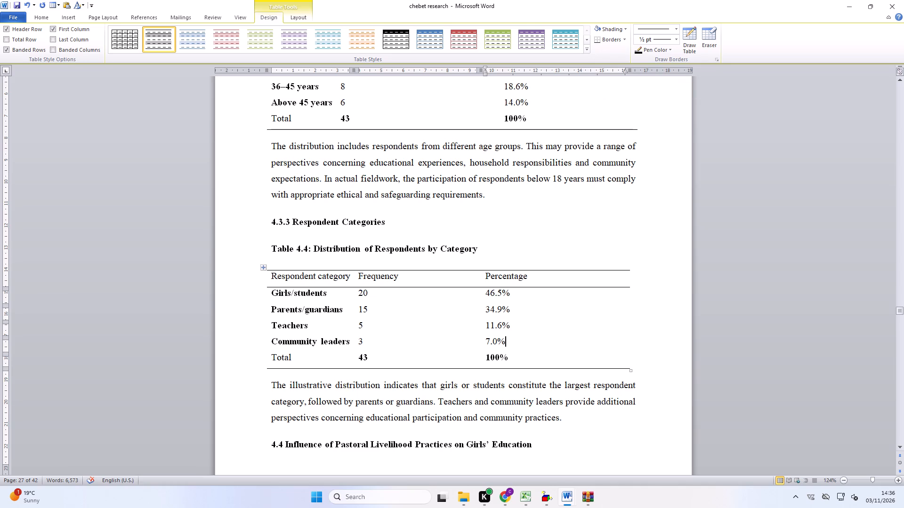
Delete the word "illustrative" from the first sentence below Table 4.4.
scroll(561, 323, "down", 4)
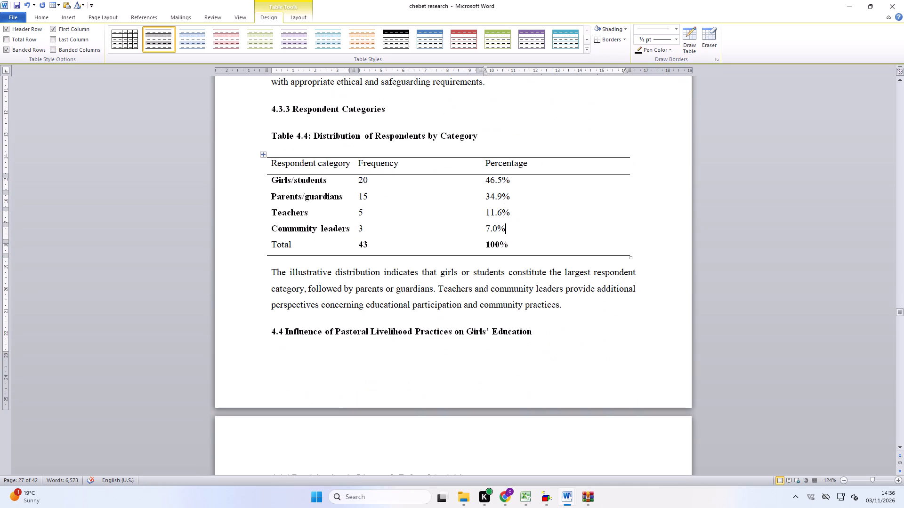
left_click(335, 273)
key("BackSpace")
key("BackSpace")
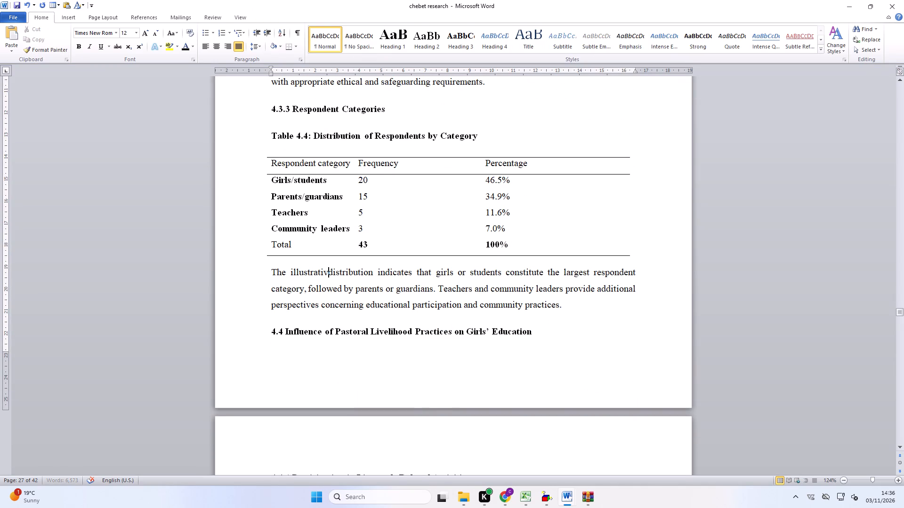
key("BackSpace")
key("BackSpace")
key("BackSpace")
key("BackSpace")
key("BackSpace")
key("BackSpace")
key("BackSpace")
key("BackSpace")
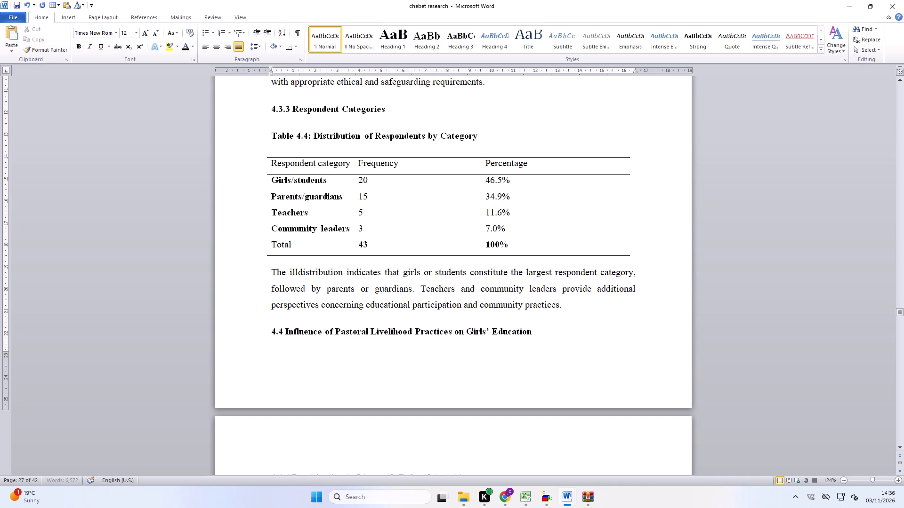
key("BackSpace")
key("BackSpace")
key("BackSpace")
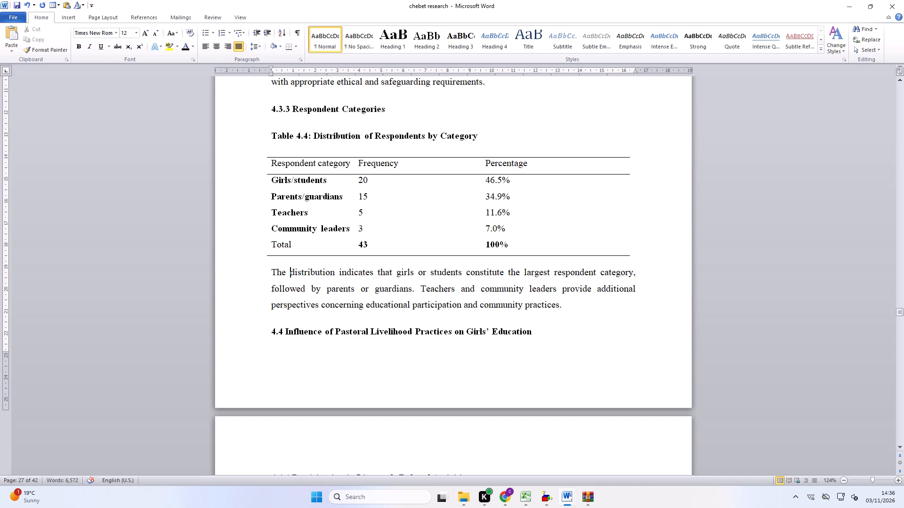
Give Table 4.5 full grid borders, stretch it to the text's full width, and widen its Frequency column.
scroll(569, 288, "down", 6)
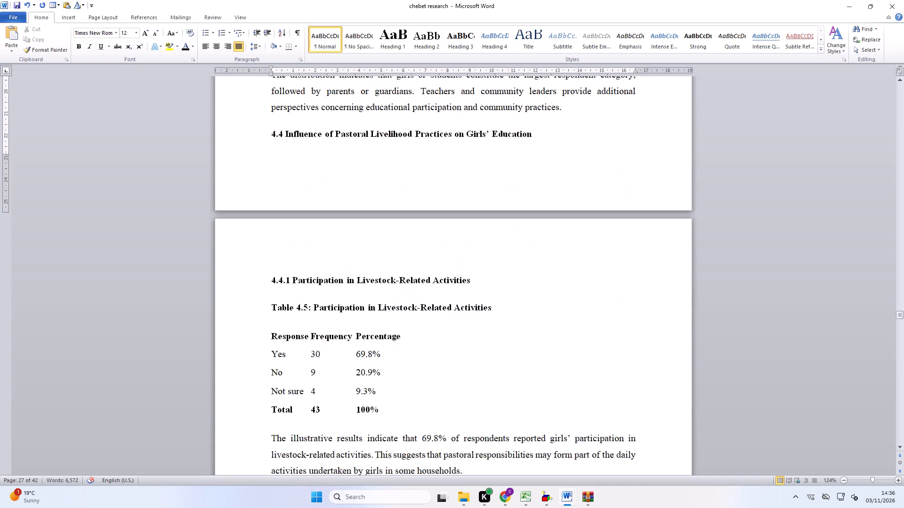
scroll(569, 286, "down", 3)
left_click(265, 269)
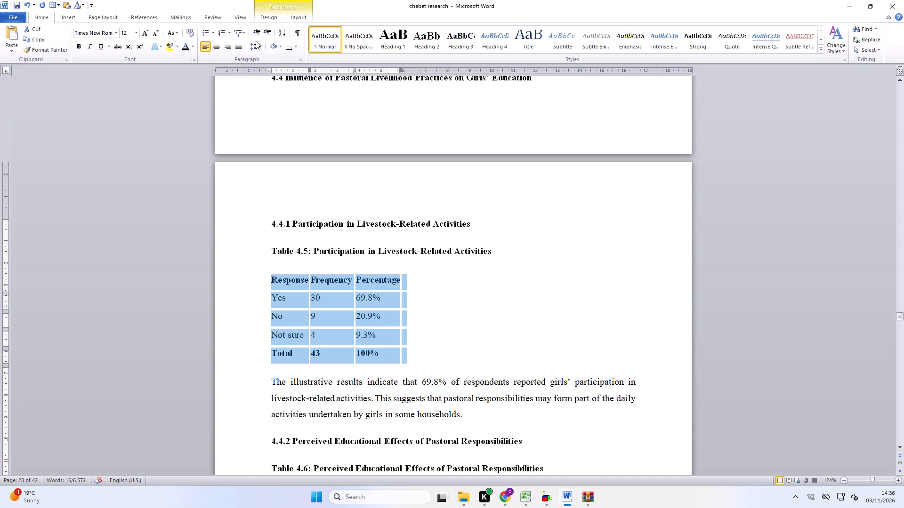
left_click(274, 16)
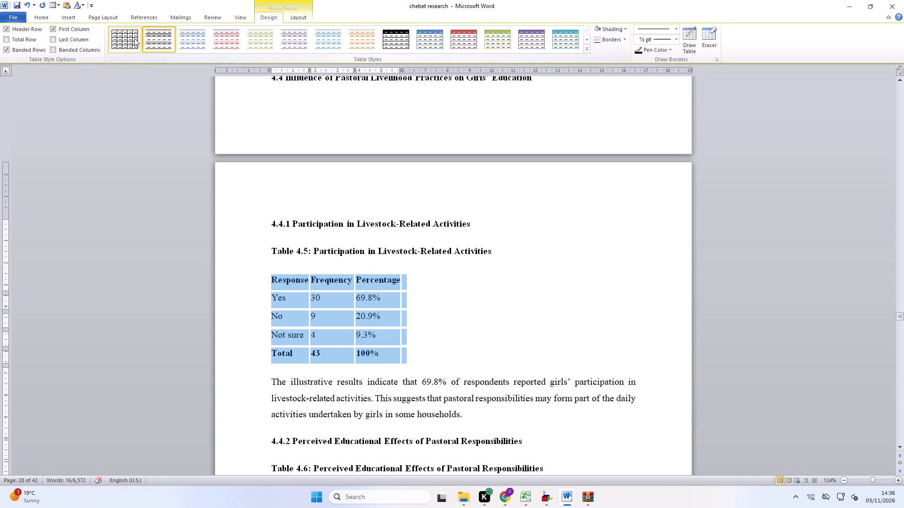
left_click(121, 40)
left_click(465, 335)
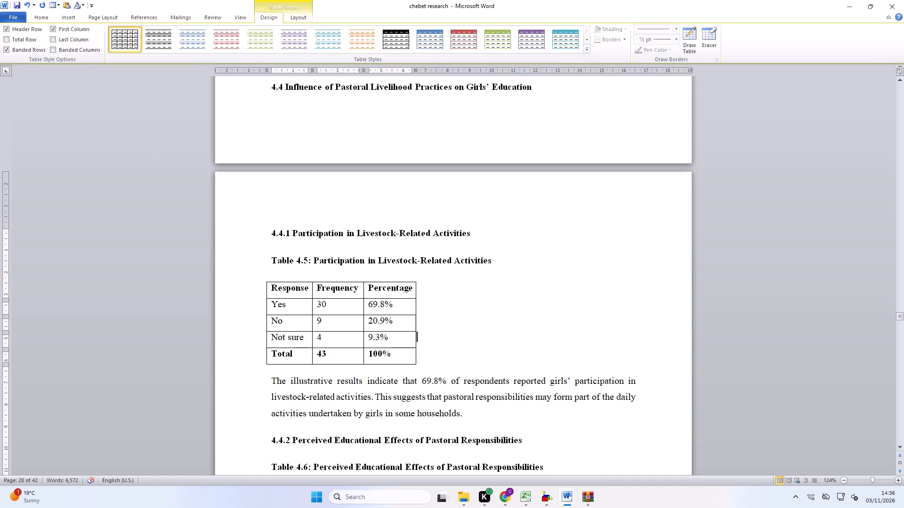
left_click_drag(414, 308, 633, 316)
left_click_drag(363, 324, 479, 320)
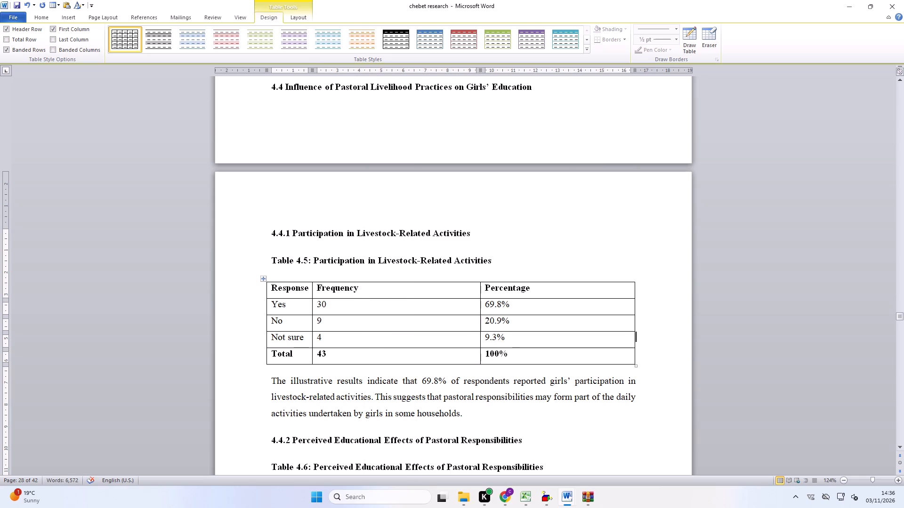
Apply the black banded table style with horizontal rules to Table 4.5 and set its shading to white.
left_click(261, 281)
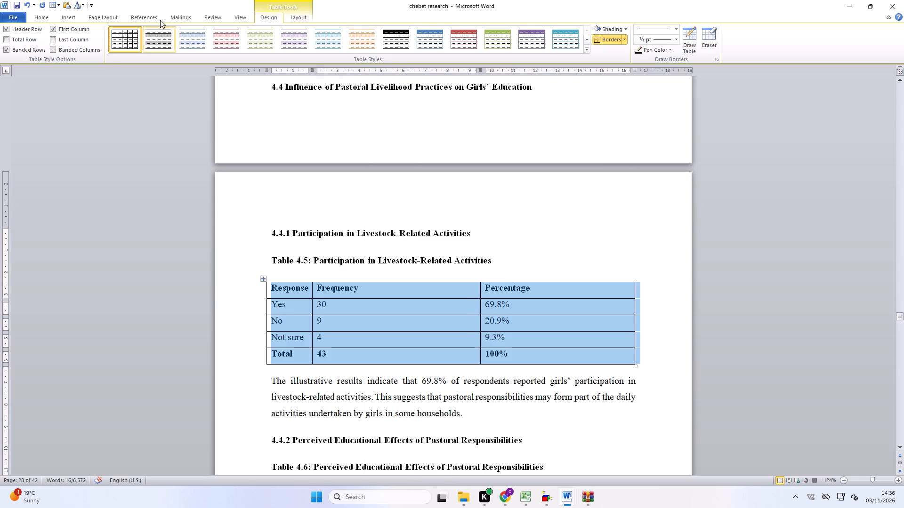
left_click(167, 36)
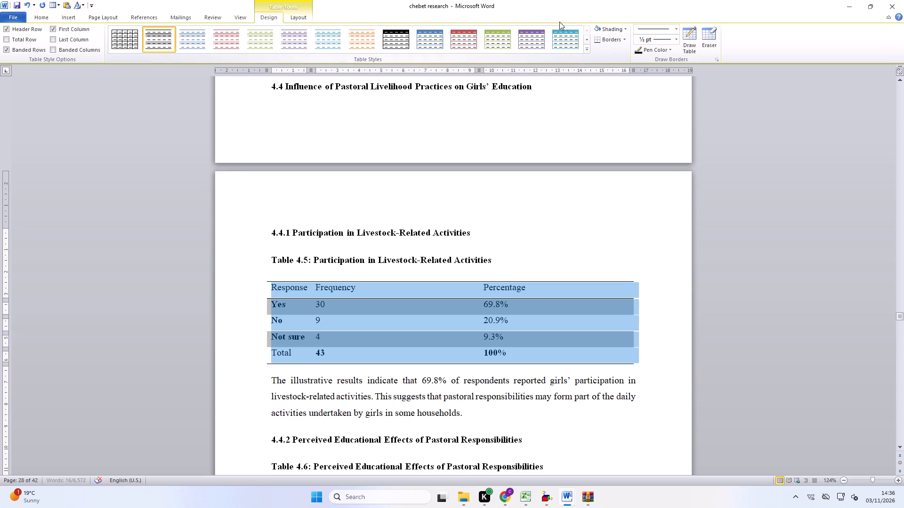
left_click(627, 30)
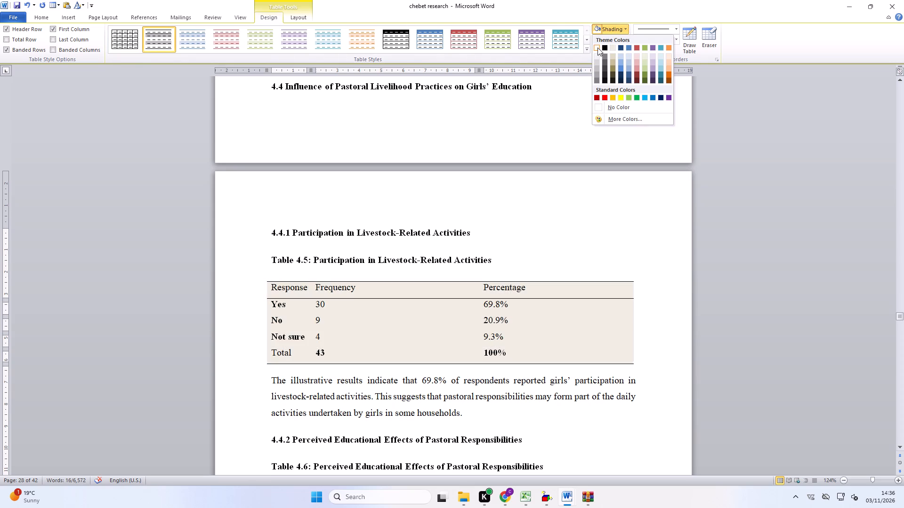
left_click(597, 48)
left_click_drag(590, 157, 598, 300)
left_click(547, 348)
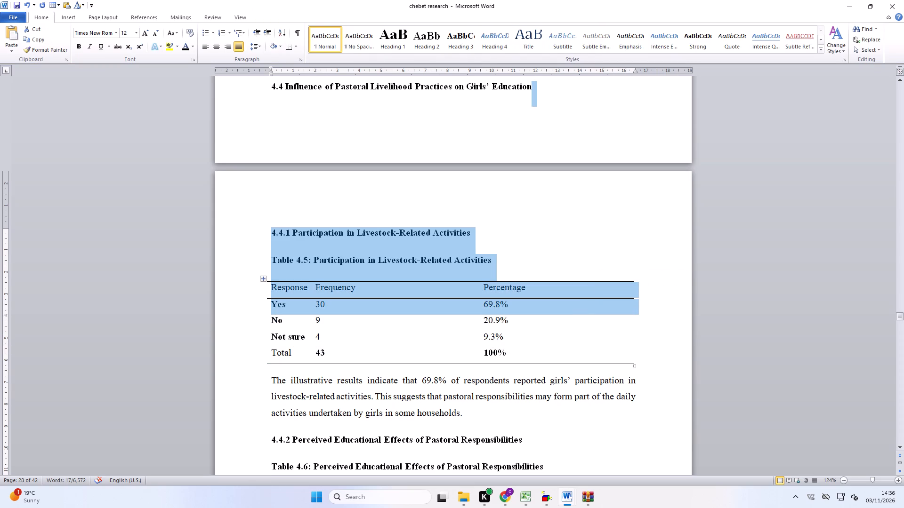
left_click(542, 336)
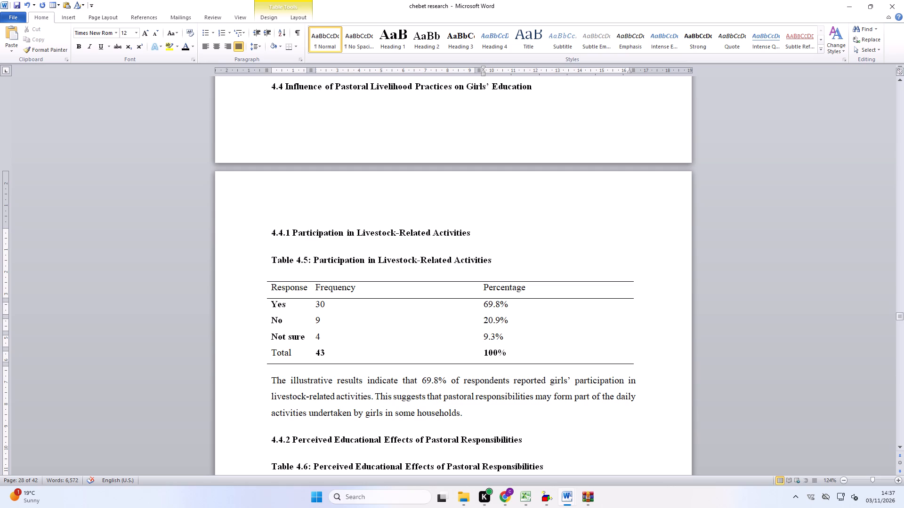
Delete the word "illustrative" from the first sentence below Table 4.5.
left_click(336, 379)
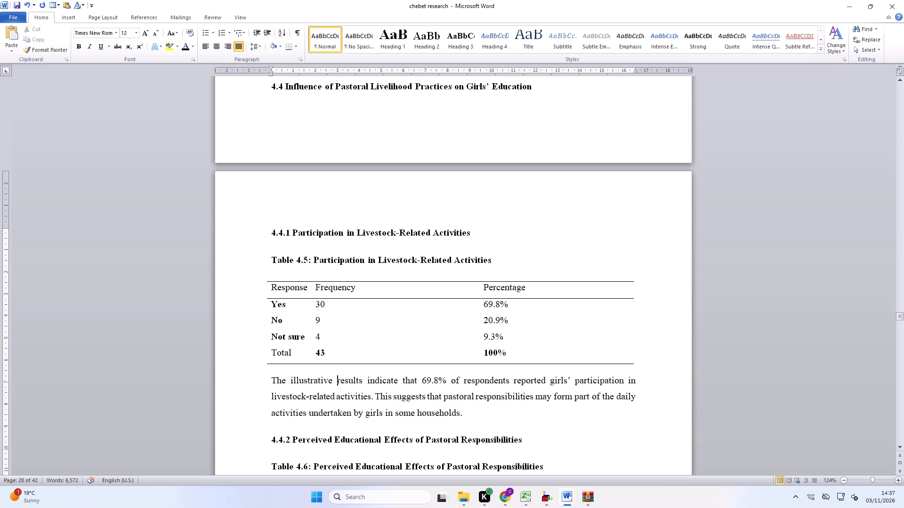
key("BackSpace")
key("BackSpace")
key("BackSpace")
key("BackSpace")
key("BackSpace")
key("BackSpace")
key("BackSpace")
key("BackSpace")
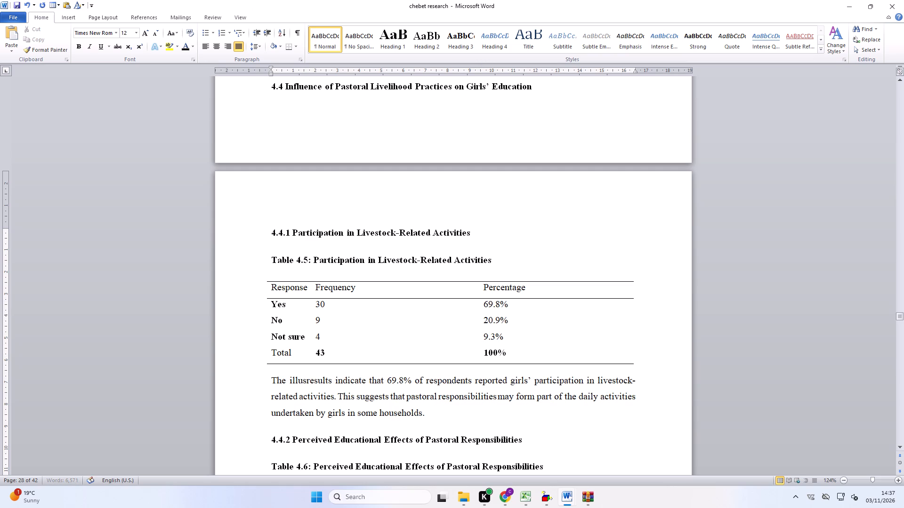
key("BackSpace")
key("BackSpace")
key("BackSpace")
key("BackSpace")
key("BackSpace")
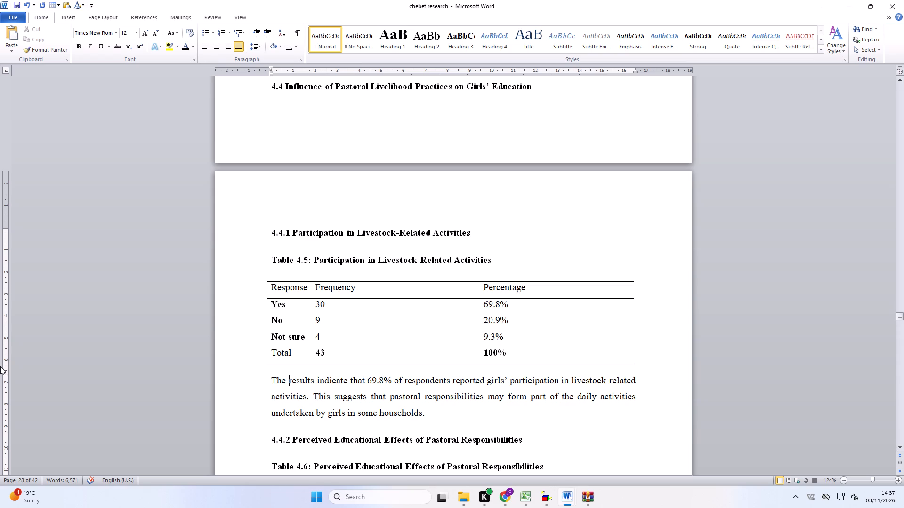
Give Table 4.6 full grid borders, stretch it to about the text's full width, and widen its Frequency column.
scroll(524, 374, "down", 5)
scroll(414, 357, "down", 1)
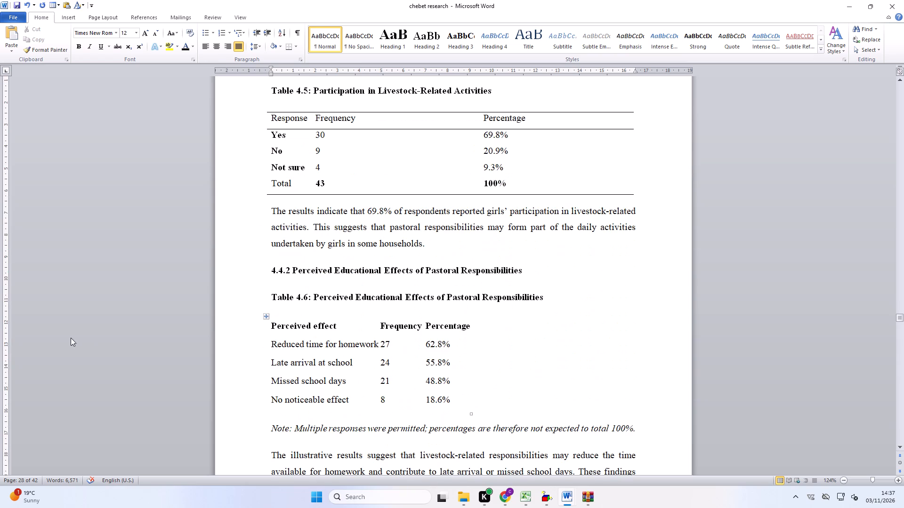
left_click(266, 318)
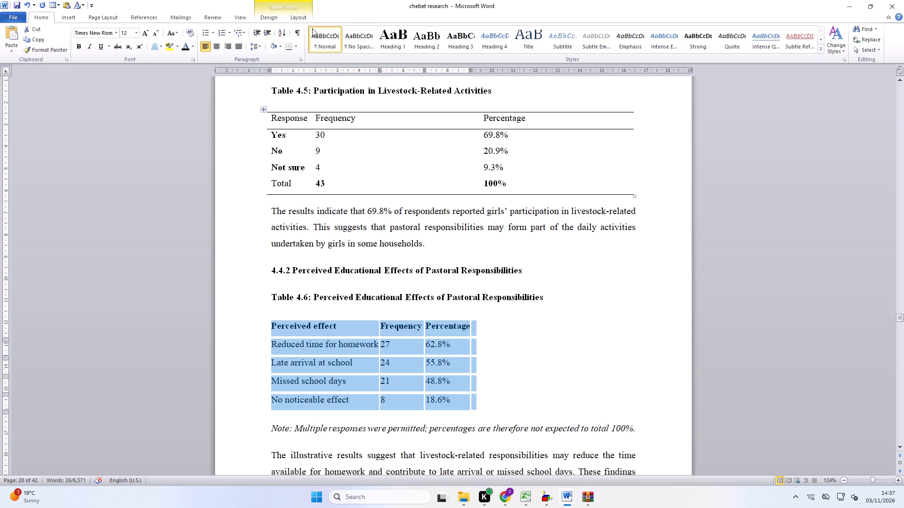
left_click(262, 21)
left_click(126, 43)
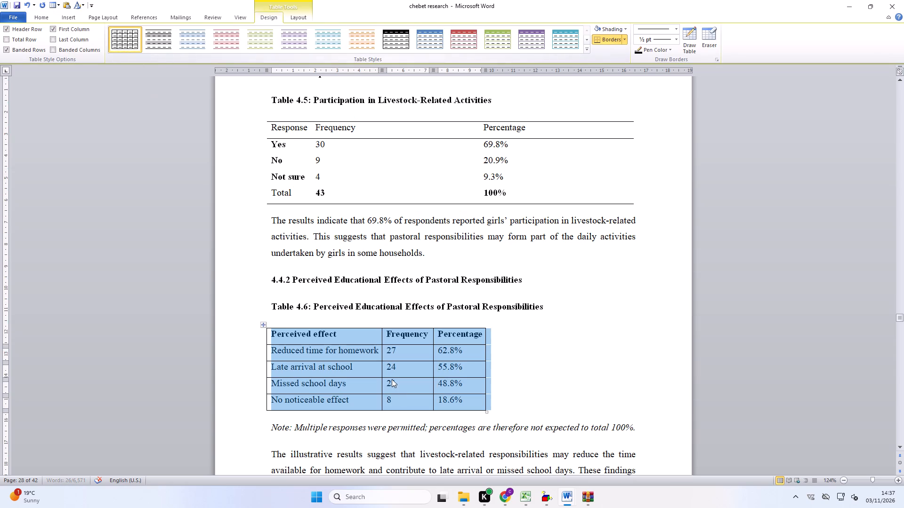
left_click(458, 379)
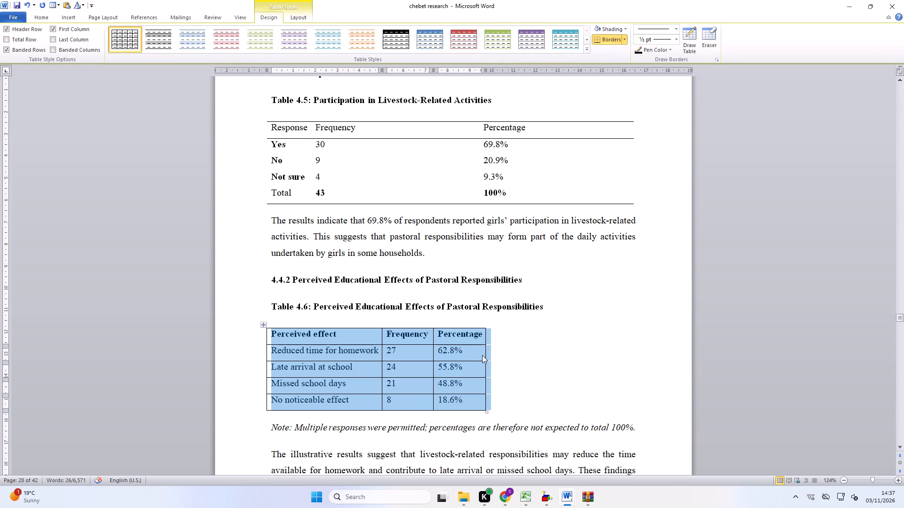
left_click(485, 353)
left_click(495, 354)
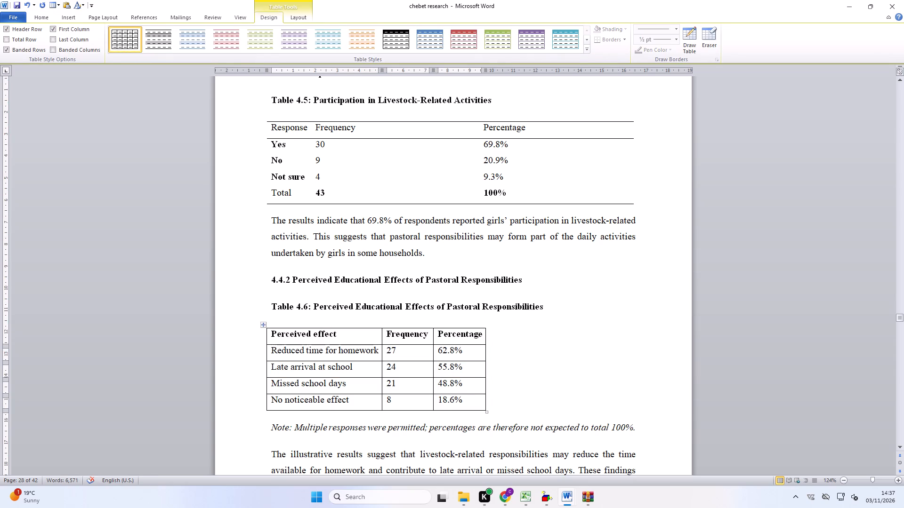
left_click_drag(485, 354, 639, 353)
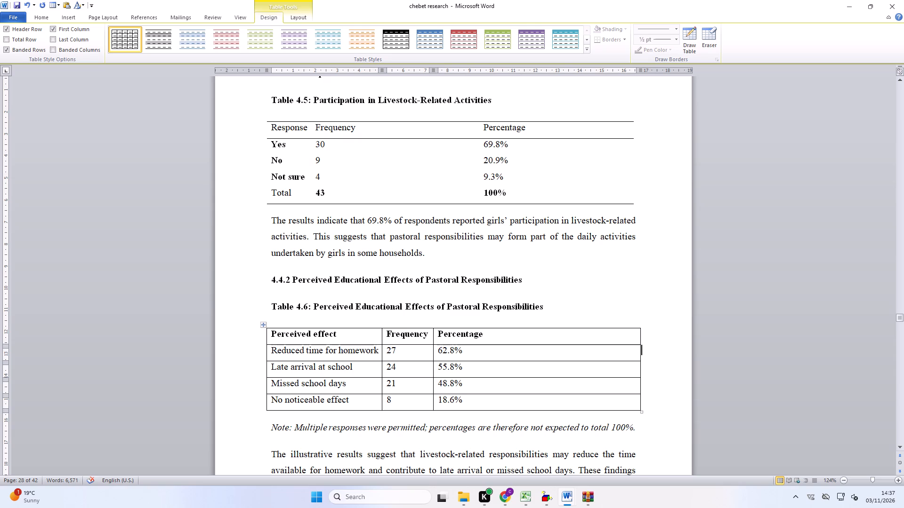
left_click_drag(433, 372, 492, 373)
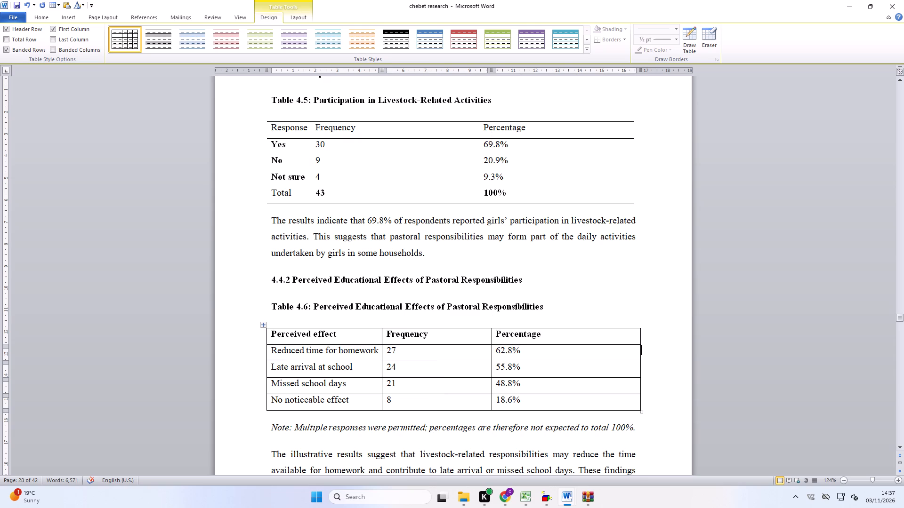
Apply the black banded table style with horizontal rules to Table 4.6 and set its shading to white.
left_click(263, 326)
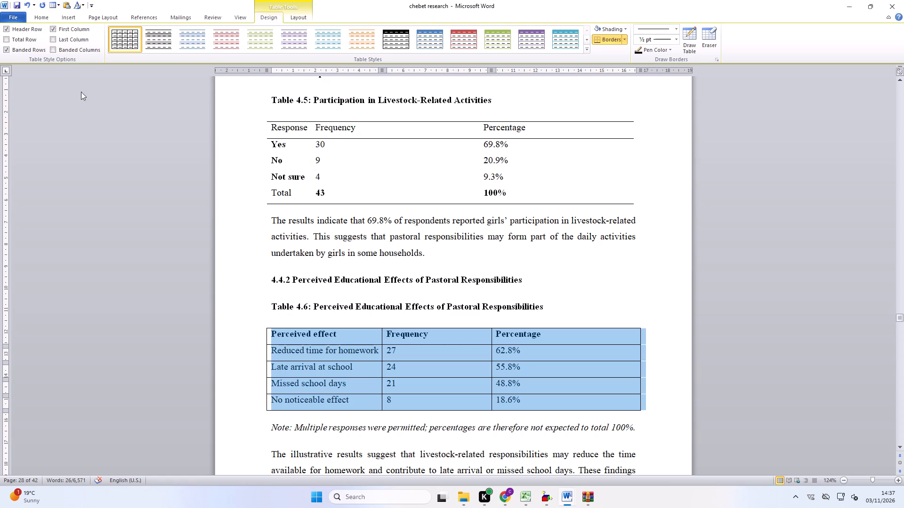
left_click(163, 39)
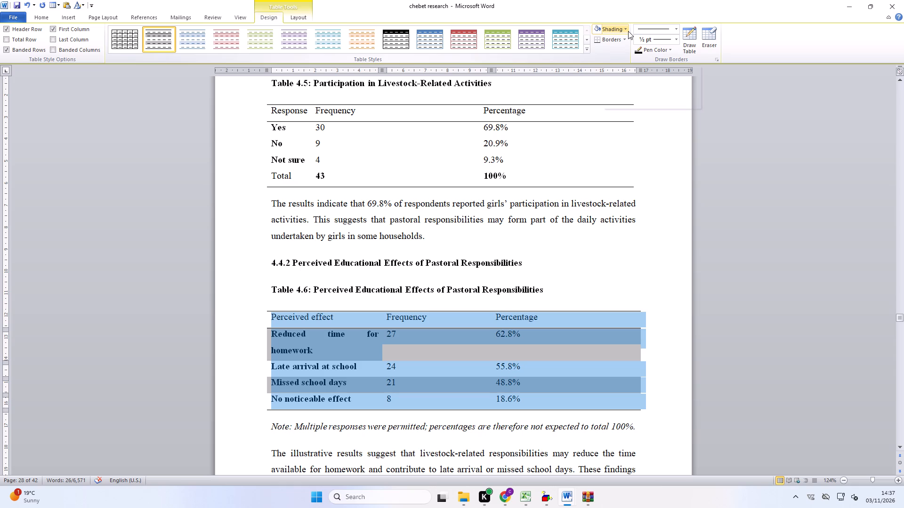
left_click(628, 31)
left_click(597, 46)
left_click_drag(561, 320, 561, 321)
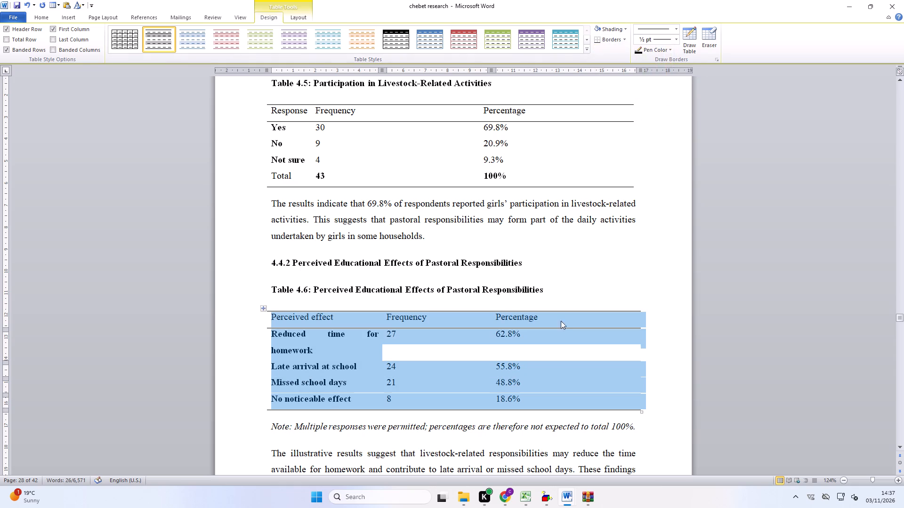
left_click_drag(561, 321, 561, 333)
Delete the word "illustrative" from the first sentence of the paragraph below Table 4.6's note.
scroll(553, 348, "down", 4)
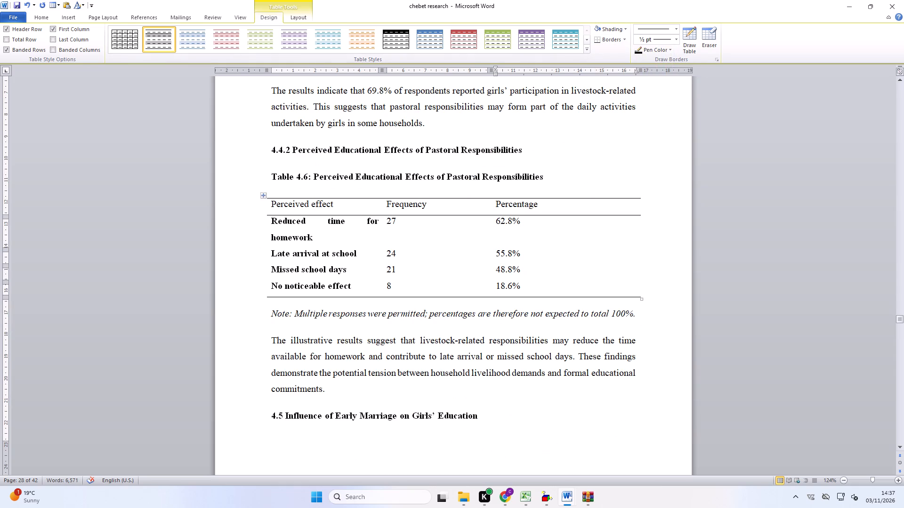
left_click(334, 340)
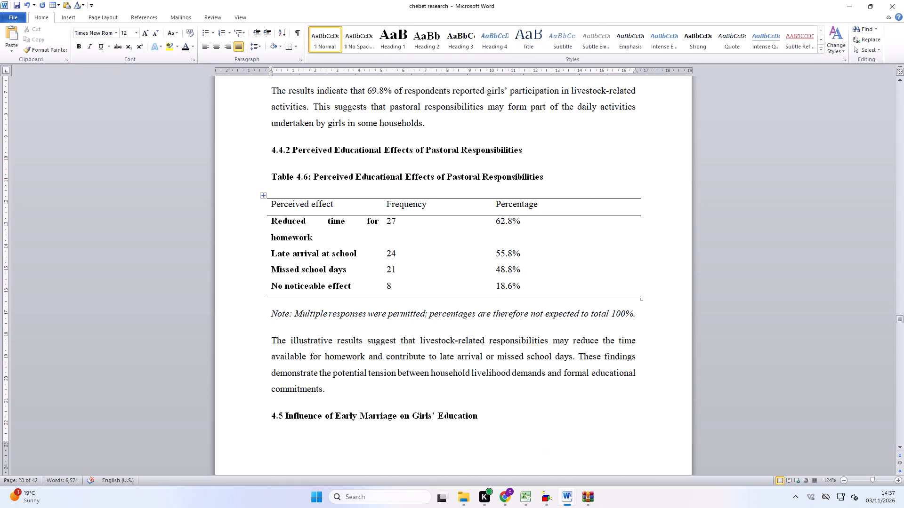
key("BackSpace")
key("BackSpace")
key("BackSpace")
key("BackSpace")
key("BackSpace")
key("BackSpace")
key("BackSpace")
key("BackSpace")
key("BackSpace")
key("BackSpace")
key("BackSpace")
key("BackSpace")
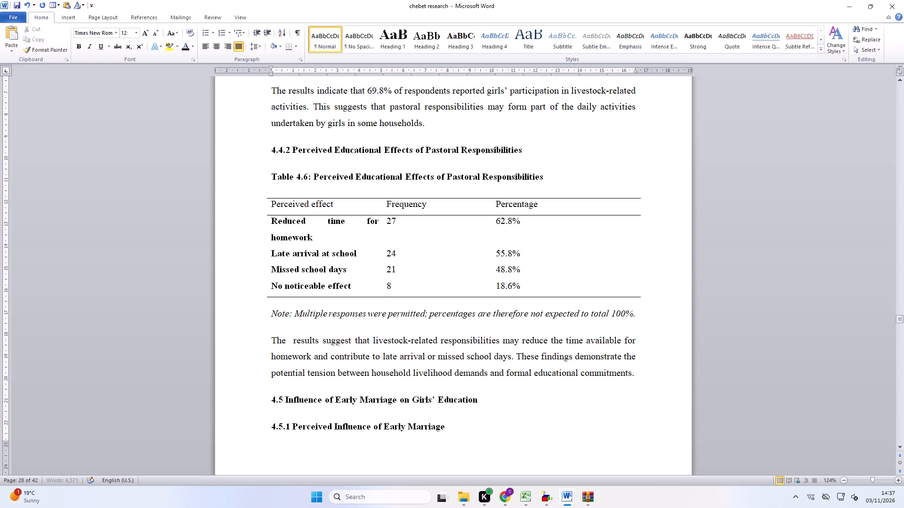
key("BackSpace")
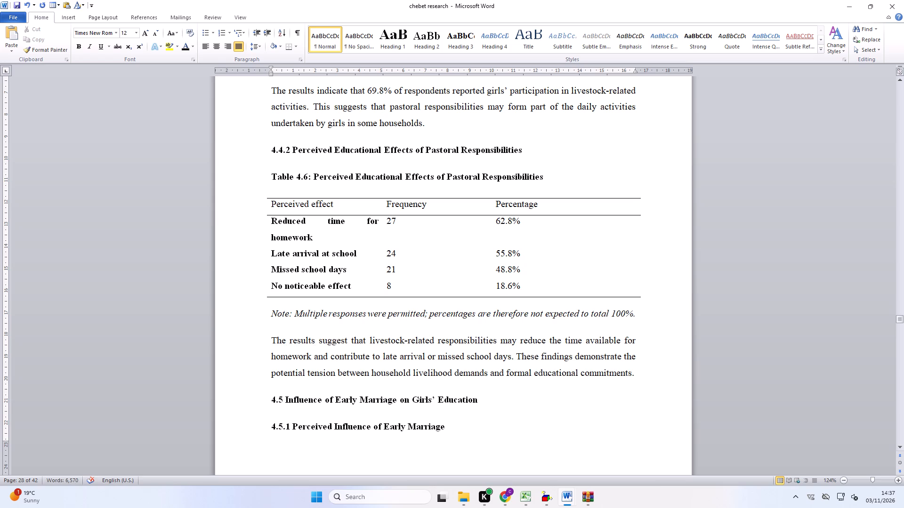
Give Table 4.7 full grid borders, stretch it to the text's full width, and widen its Frequency column.
scroll(337, 338, "down", 4)
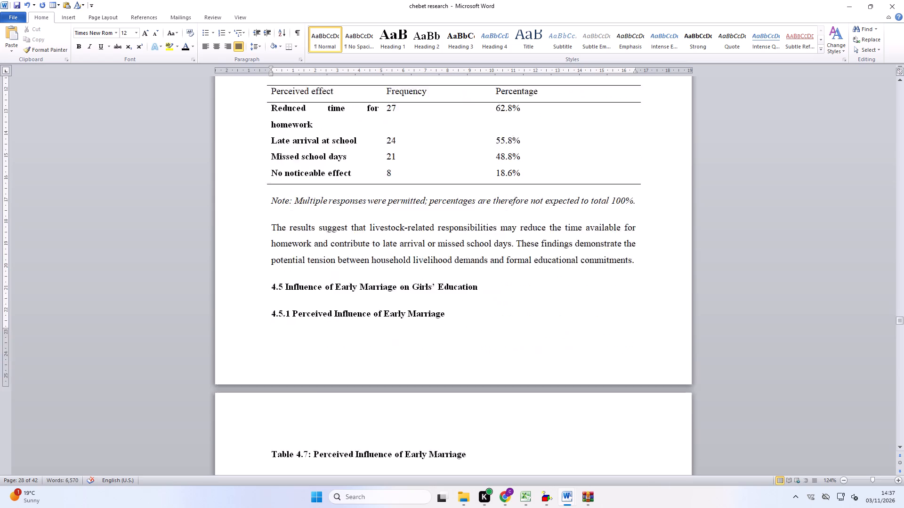
scroll(337, 338, "down", 6)
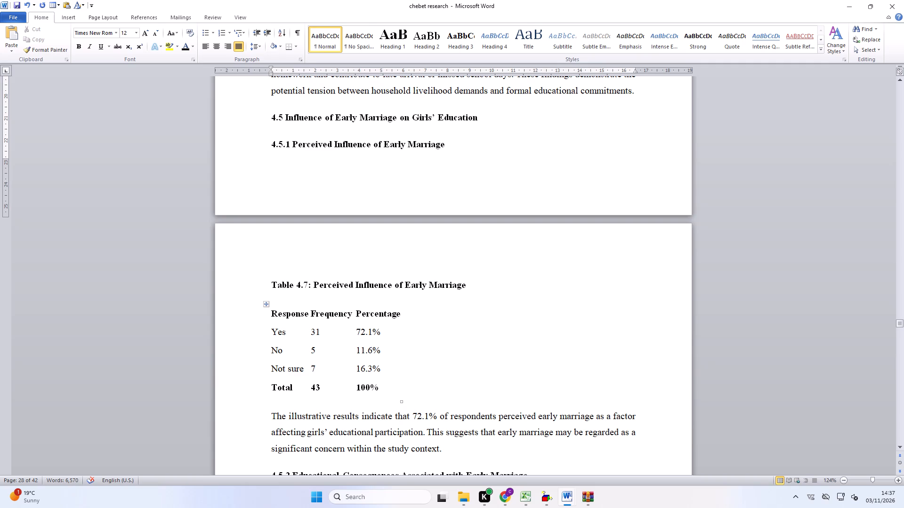
left_click(265, 303)
left_click(284, 336)
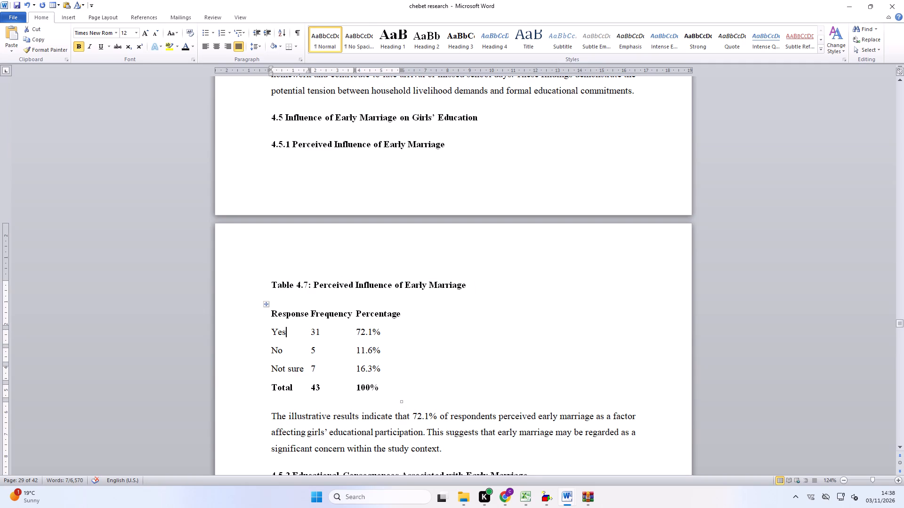
left_click(262, 305)
left_click(267, 307)
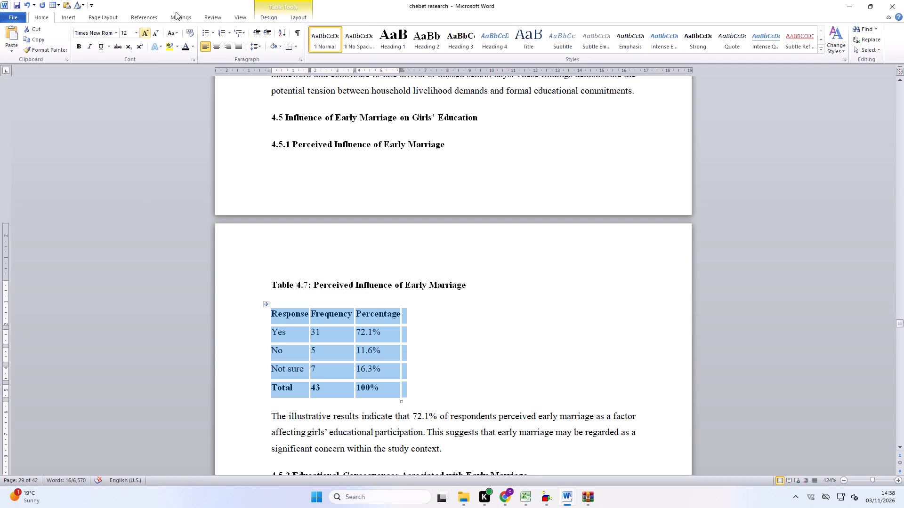
left_click(274, 17)
left_click(128, 41)
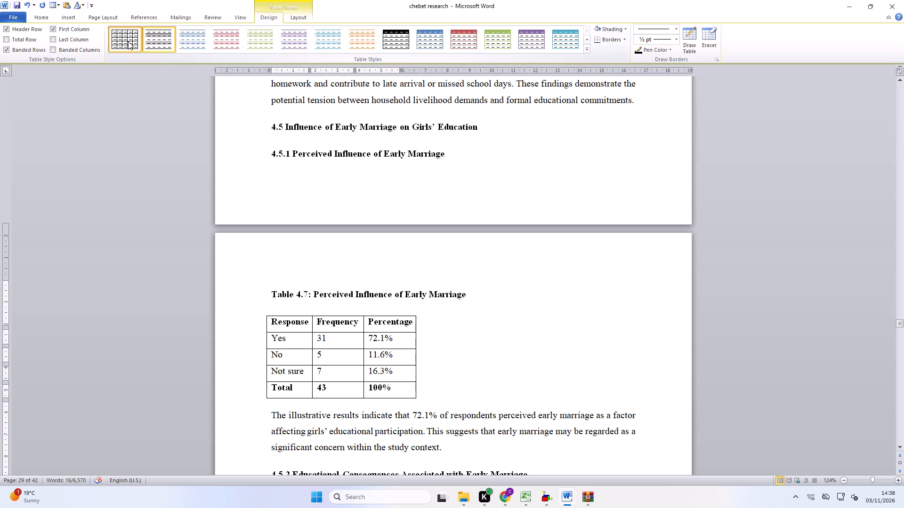
left_click(504, 391)
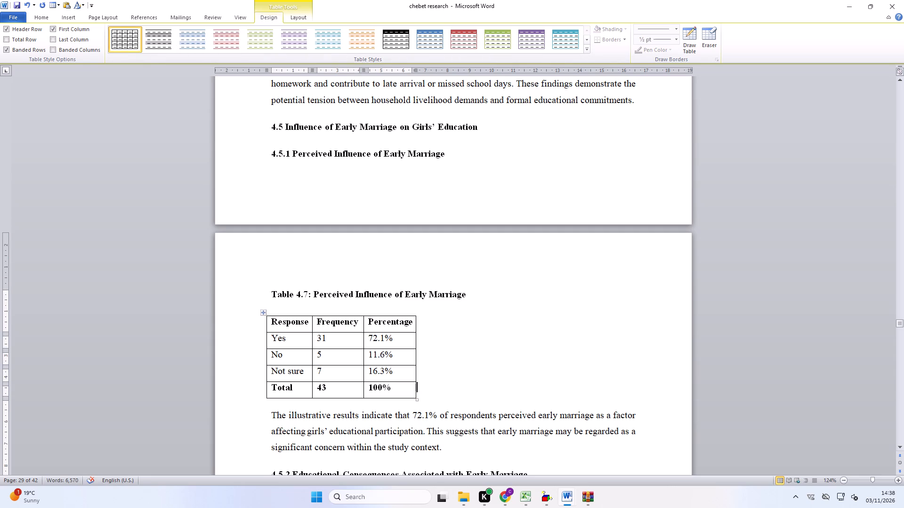
left_click_drag(415, 357, 637, 357)
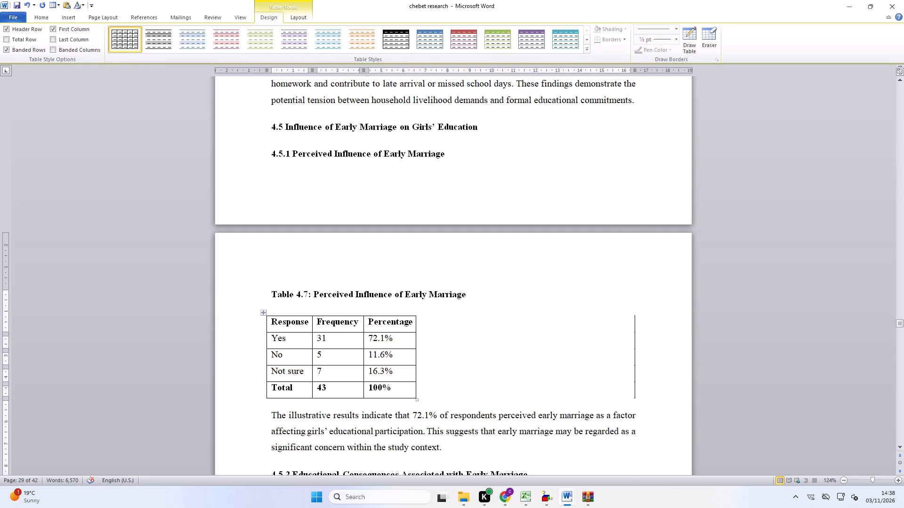
left_click_drag(363, 357, 414, 362)
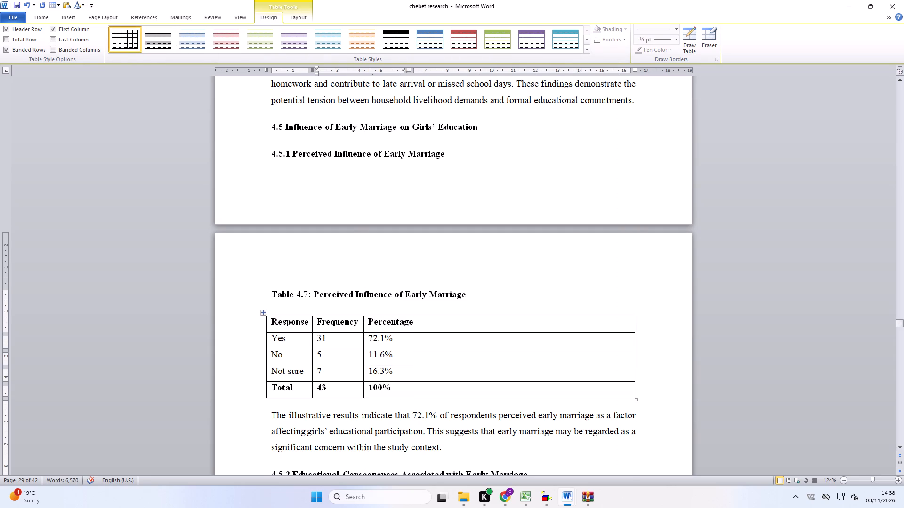
left_click_drag(414, 362, 458, 364)
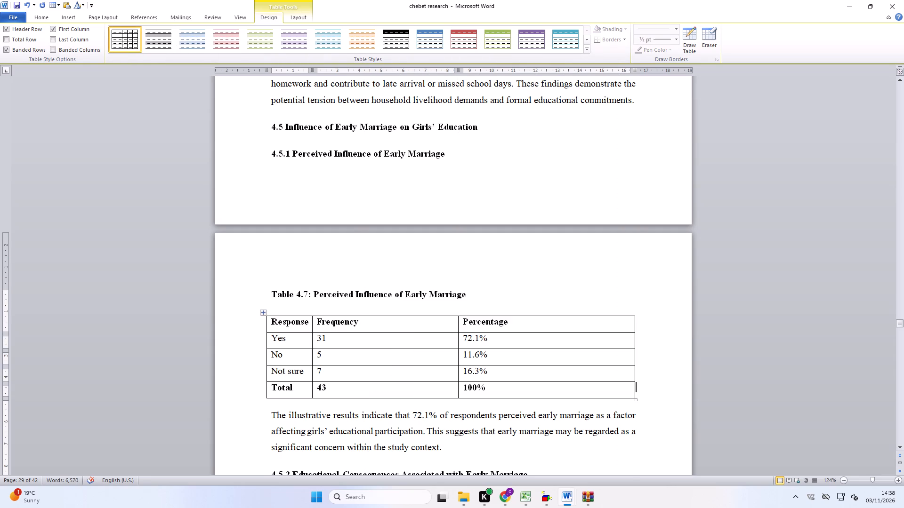
Apply the black banded table style with horizontal rules to Table 4.7 and open its shading colour choices.
left_click(265, 311)
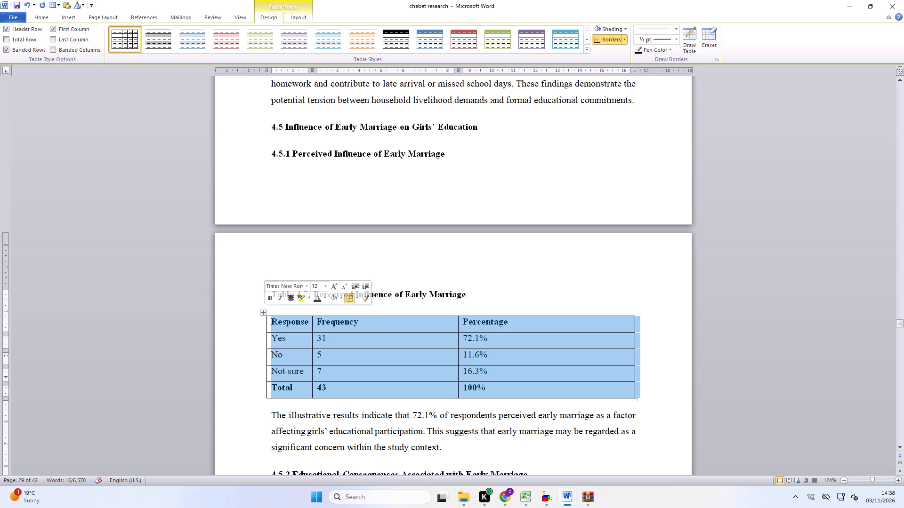
left_click(159, 40)
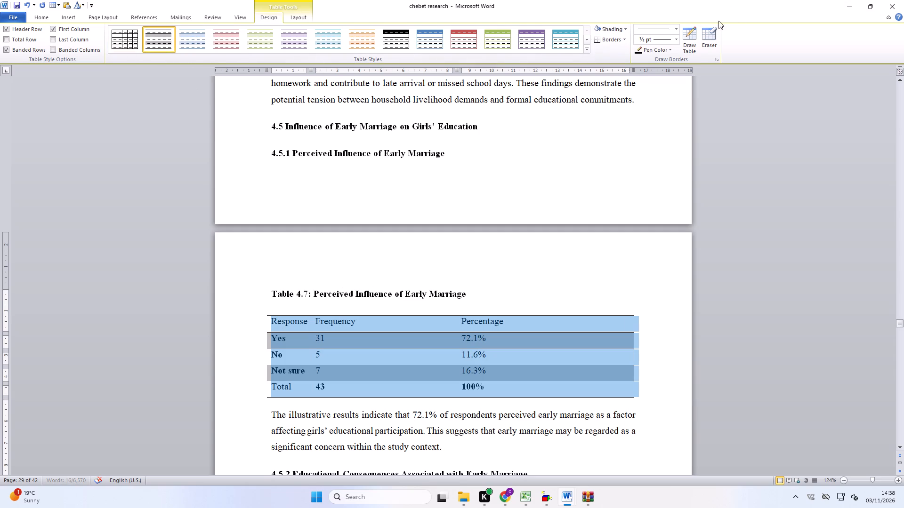
left_click(623, 27)
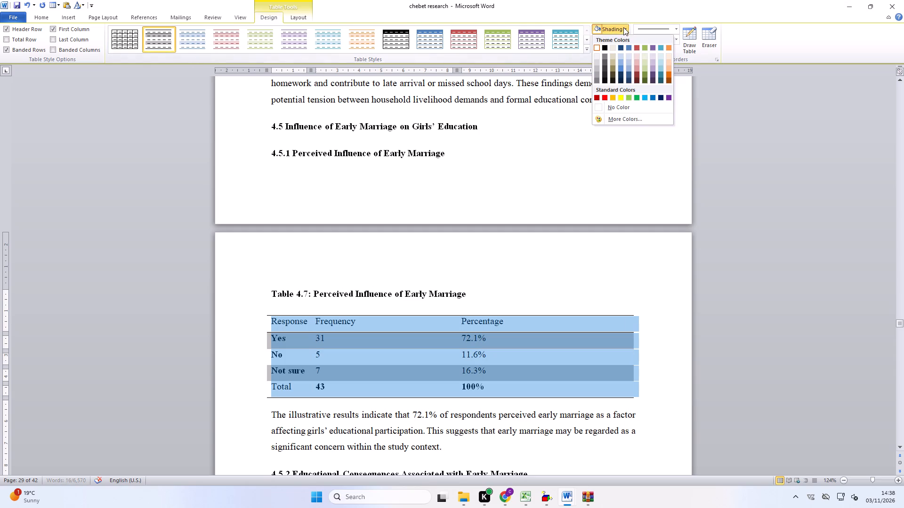